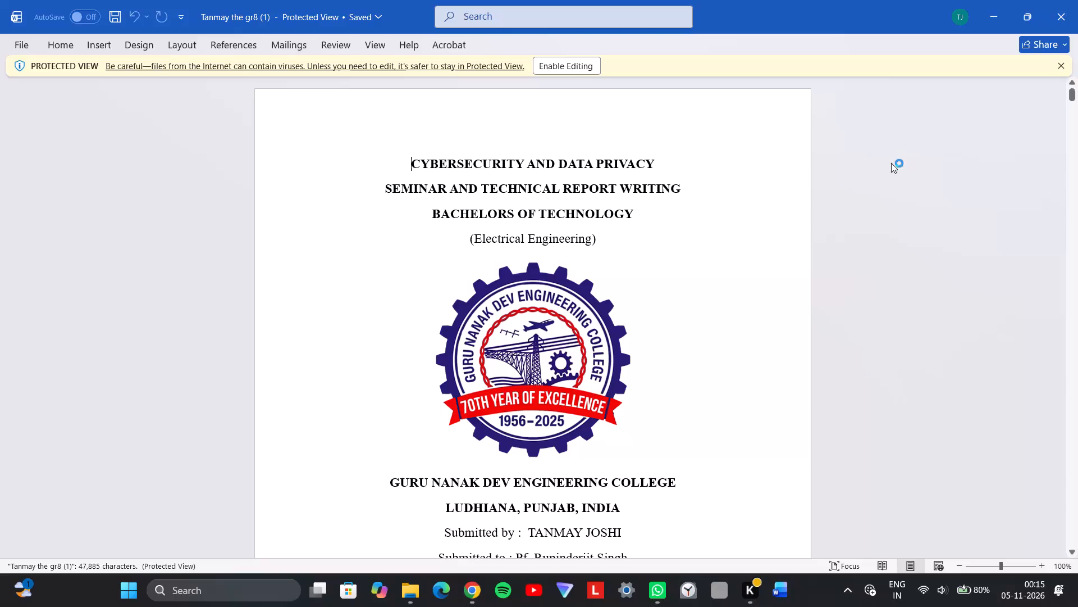
Enable editing of the protected seminar report.
left_click(581, 70)
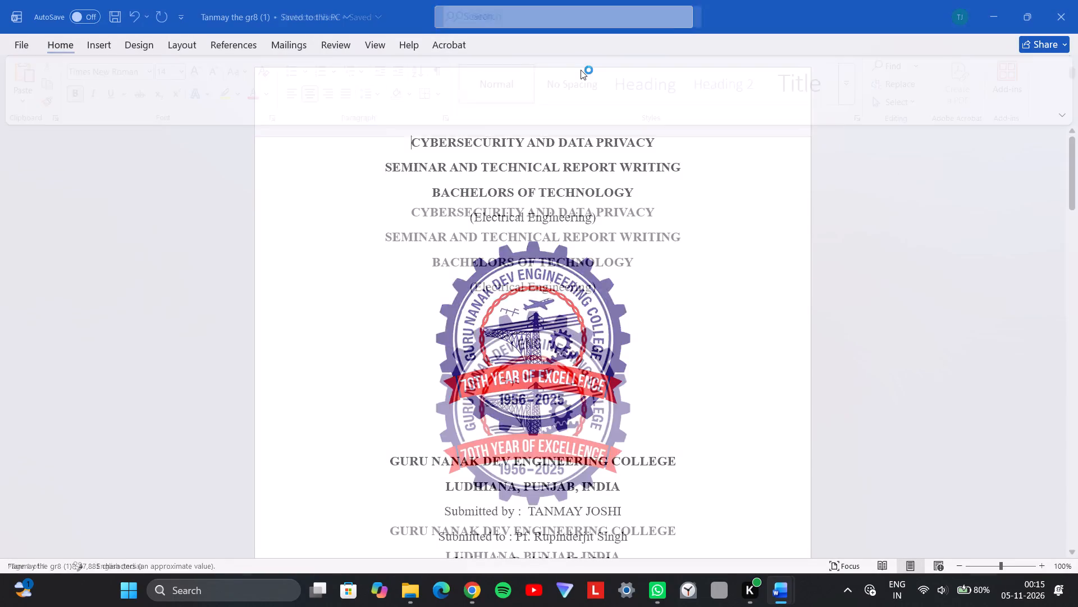
Remove every backslash from the document by replacing all "\" with nothing.
left_click(888, 65)
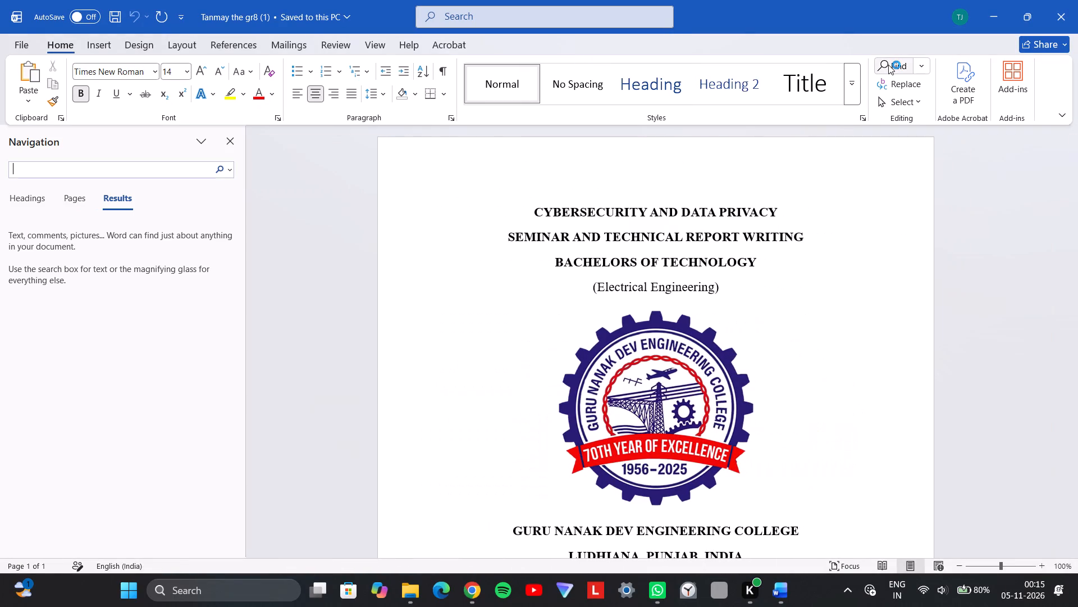
key("backslash")
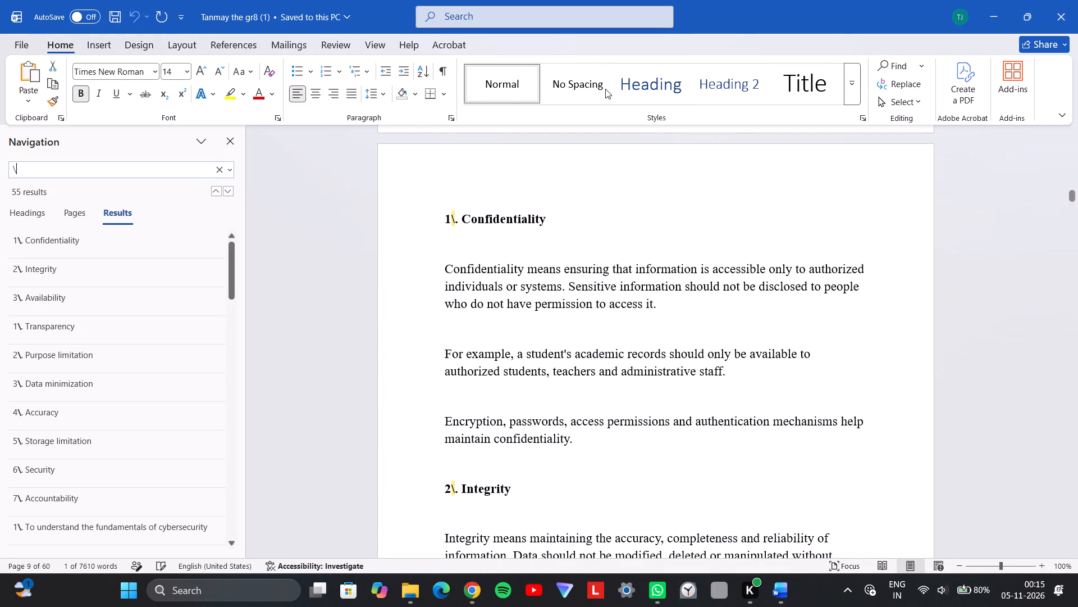
left_click(890, 93)
left_click(896, 81)
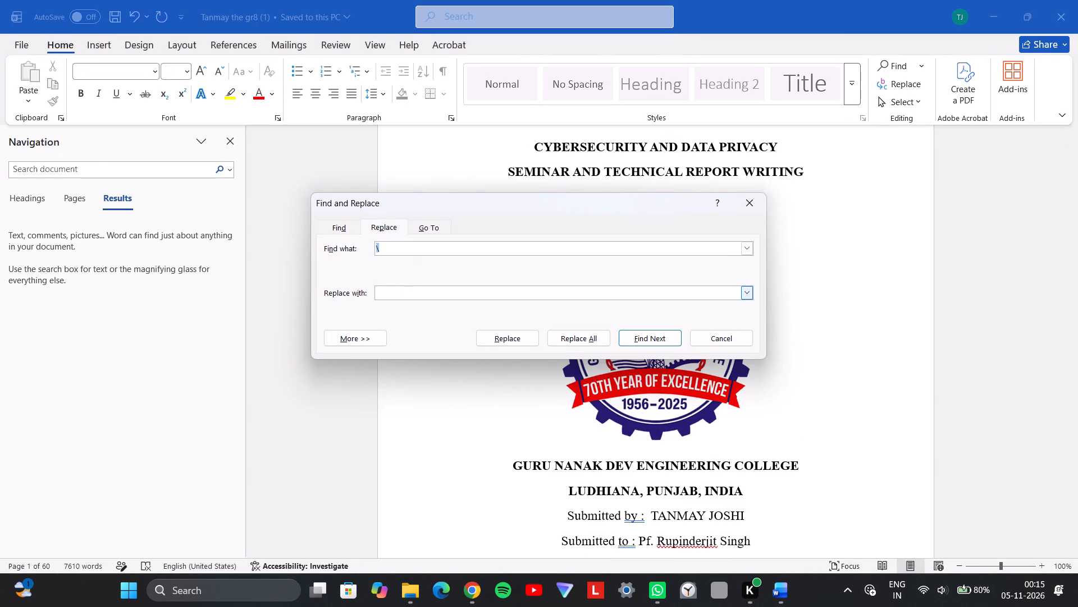
left_click(400, 293)
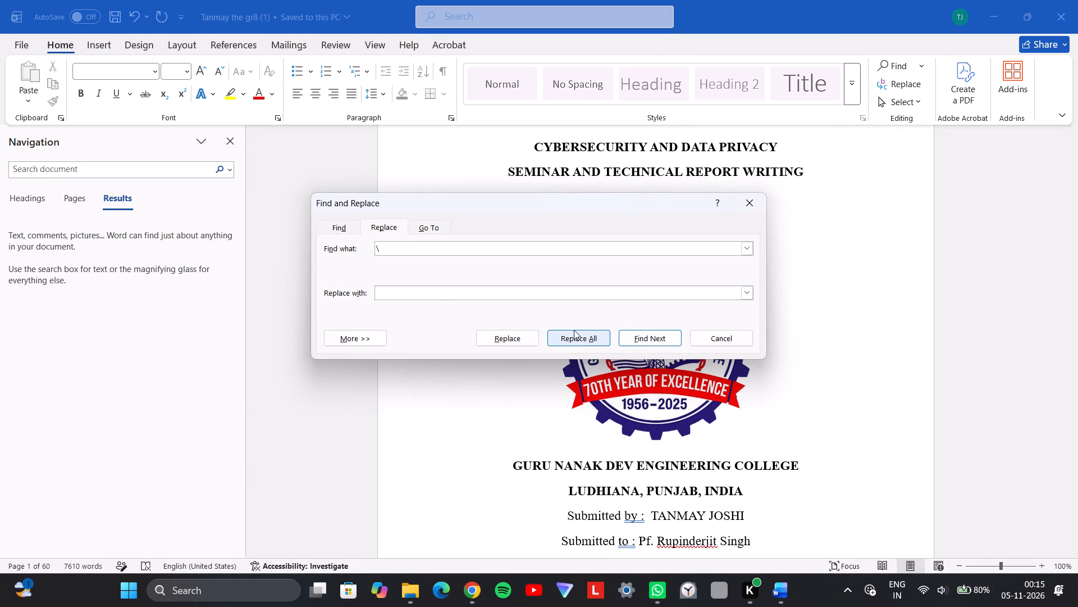
left_click(573, 337)
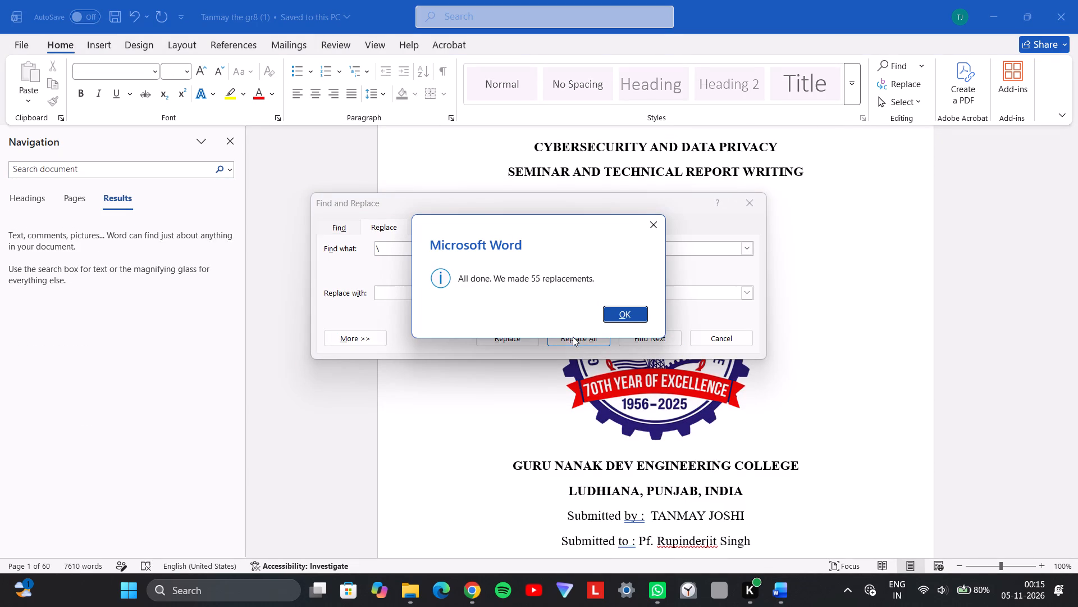
left_click(613, 311)
left_click(753, 199)
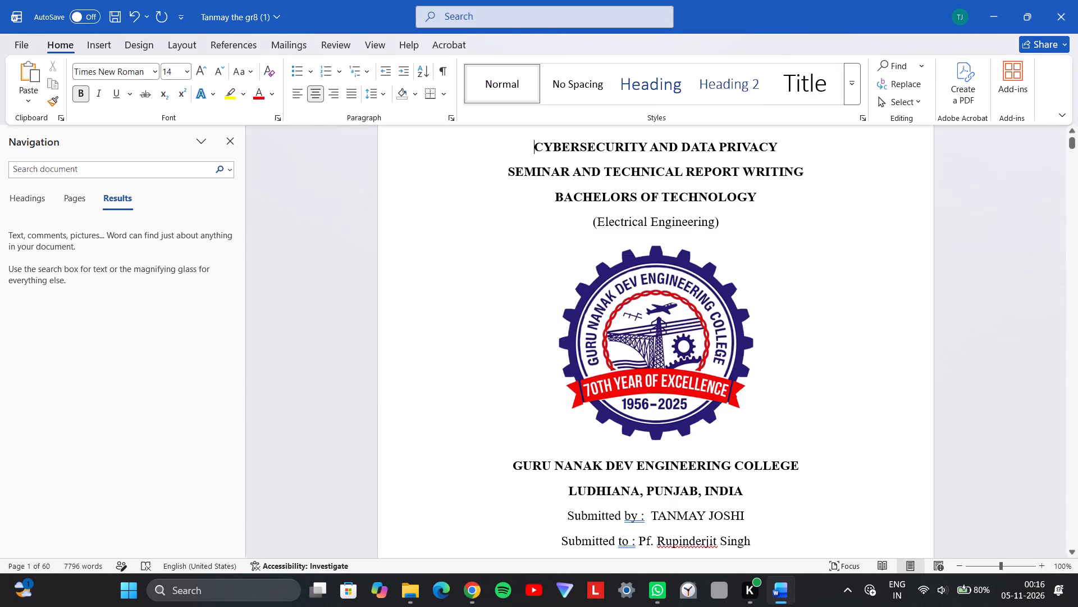
Search the document again for any leftover backslashes.
left_click(156, 170)
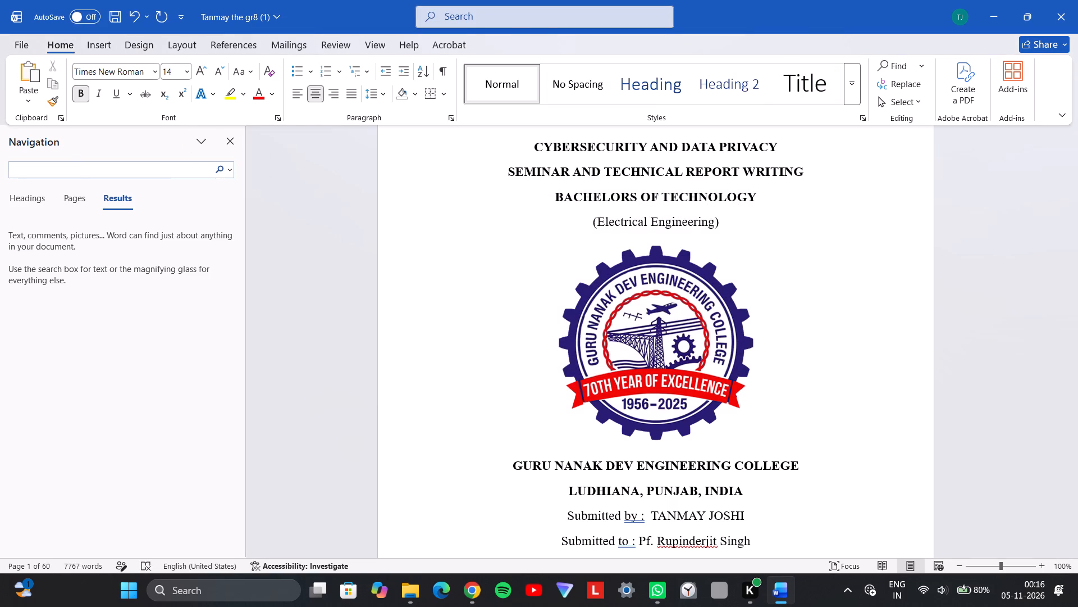
key("backslash")
Search the document for hyphens and go through the first matches up to the table of contents.
key("BackSpace")
key("minus")
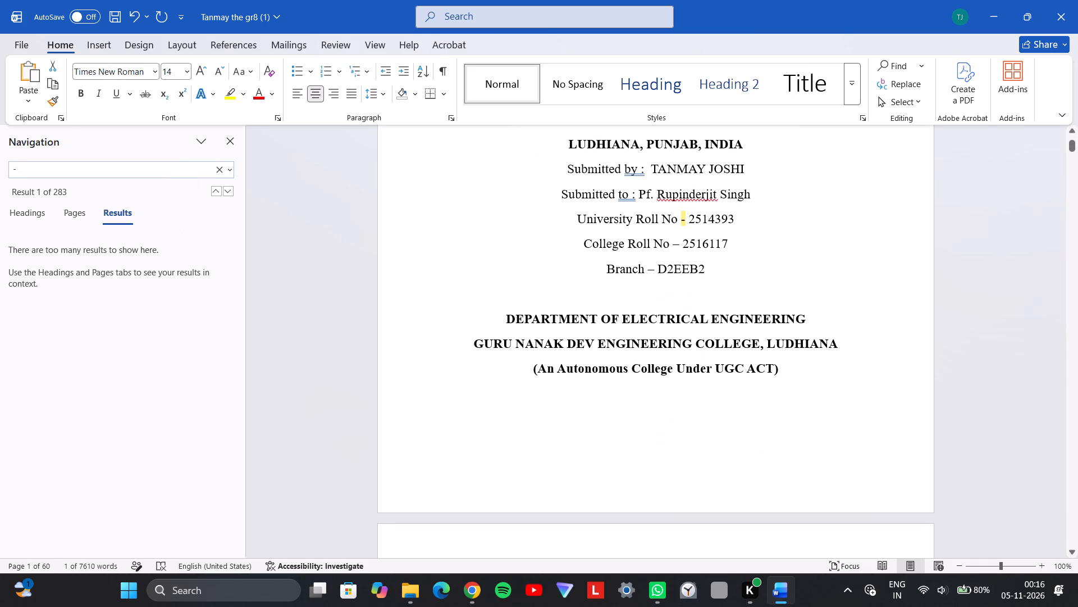
key("Right")
key("Down")
key("Down")
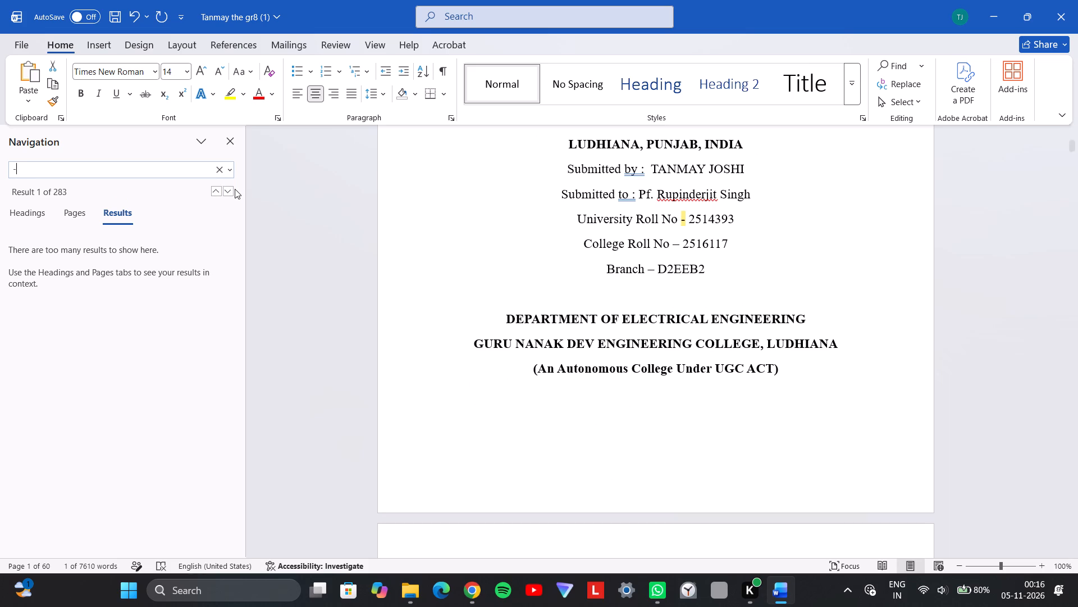
left_click(231, 191)
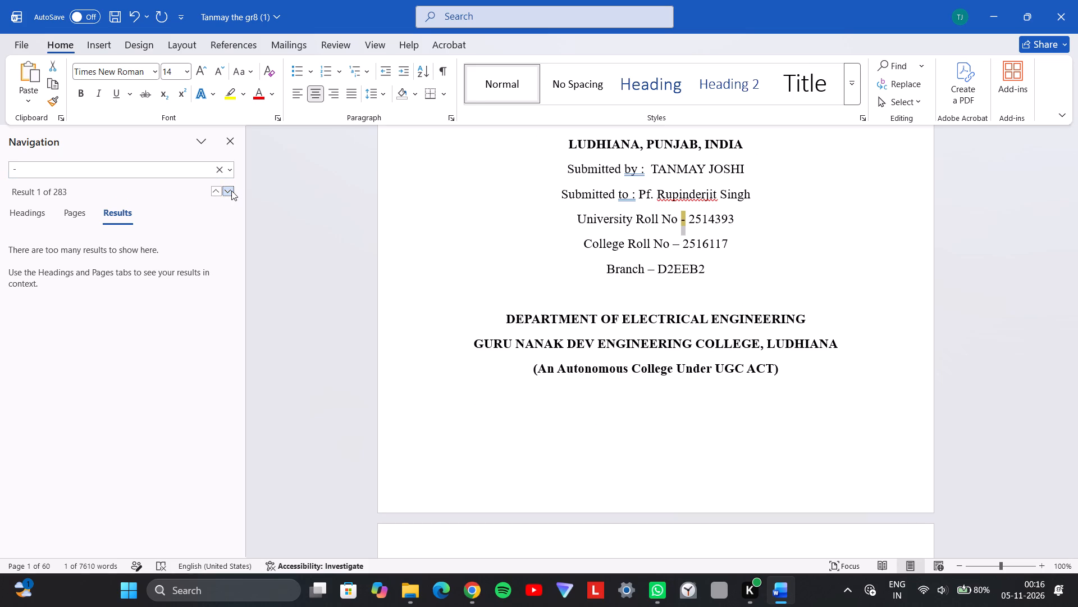
left_click(231, 191)
left_click(231, 191)
left_click(231, 191)
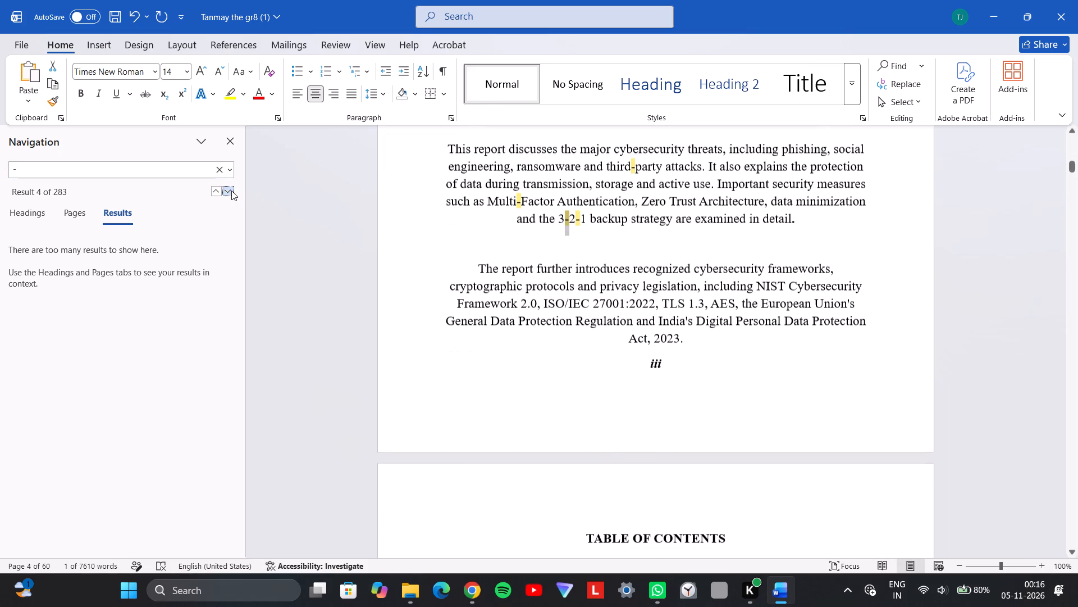
left_click(231, 191)
left_click(231, 191)
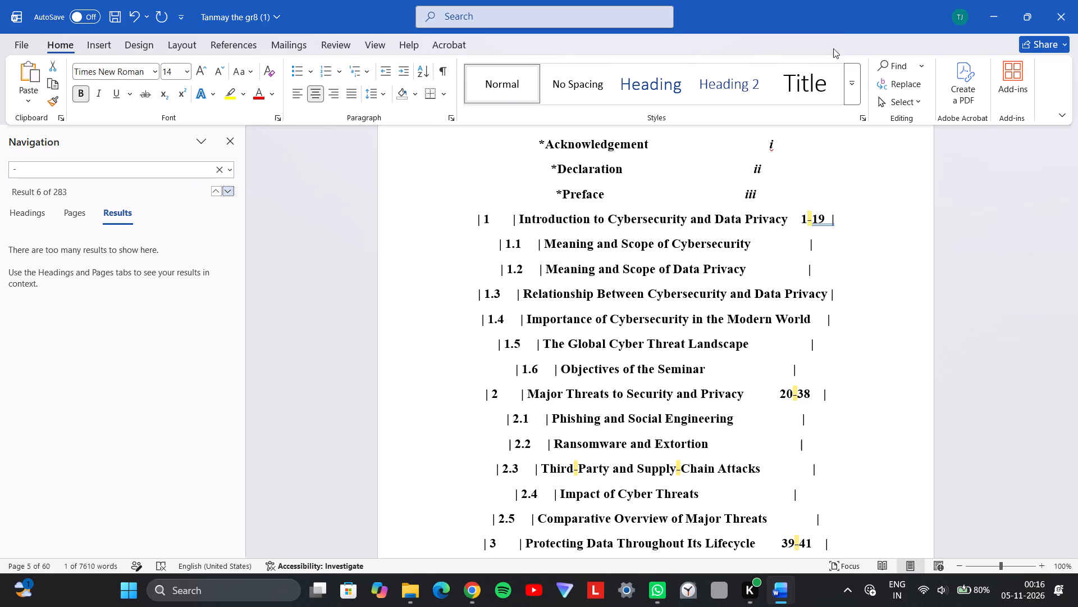
Remove every vertical bar by replacing all "|" with nothing throughout the whole document, including the part before the current position.
left_click(885, 83)
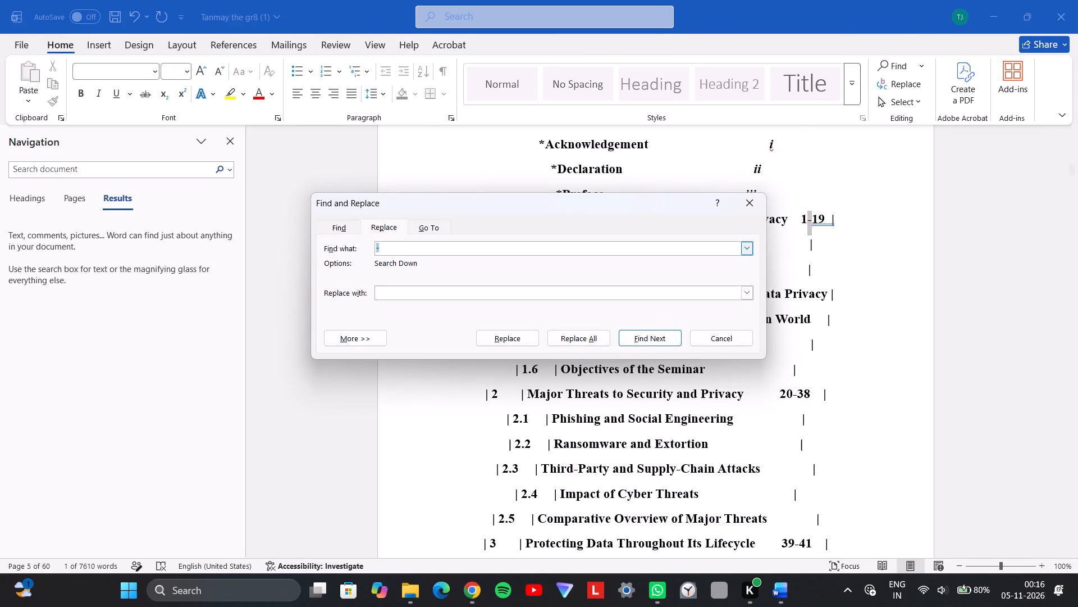
key("BackSpace")
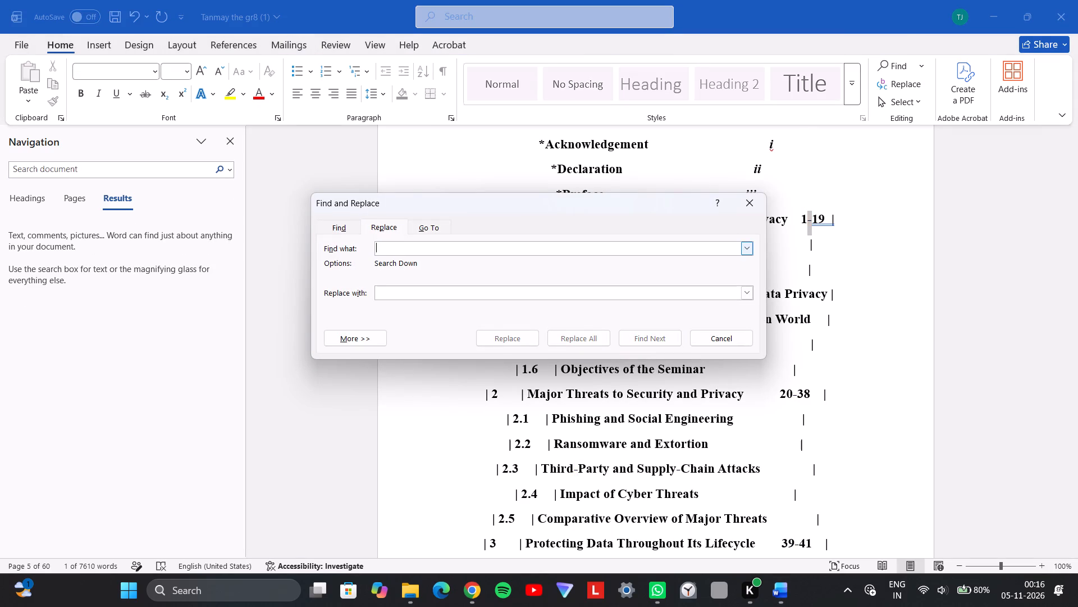
key("shift+bar")
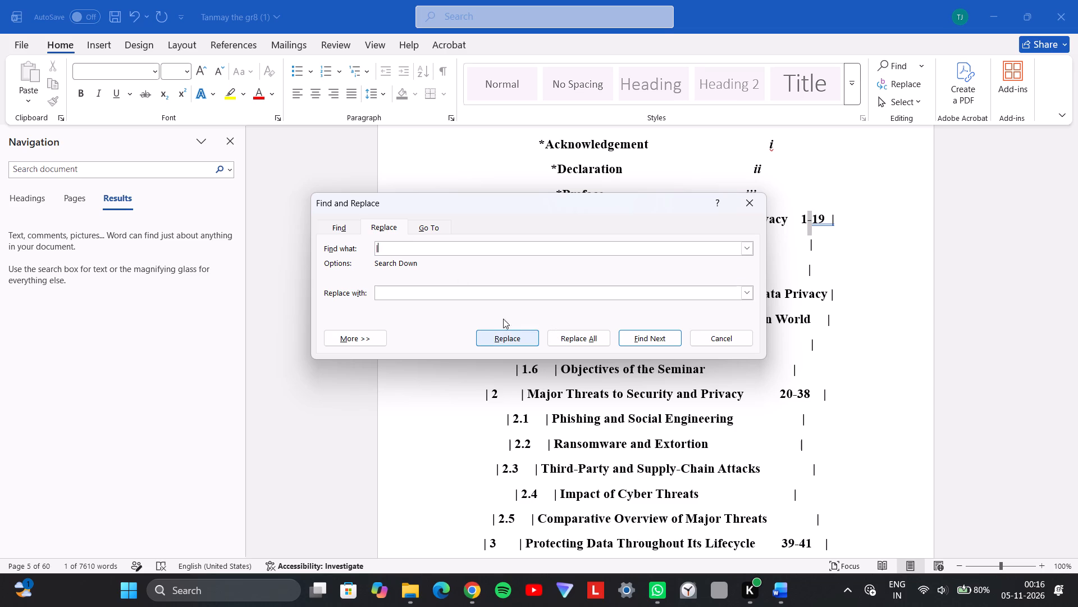
left_click(561, 334)
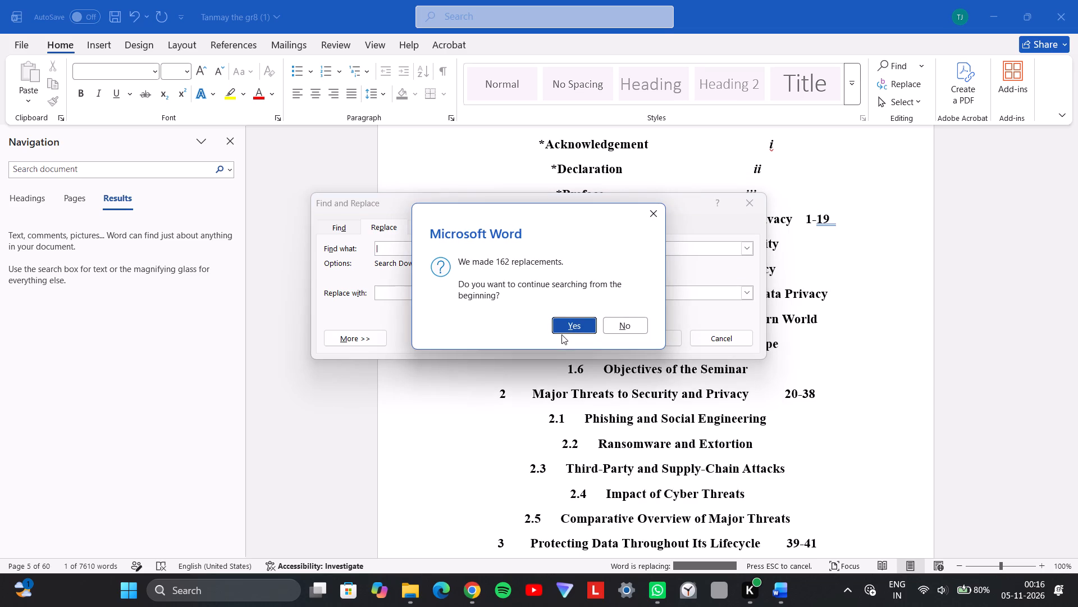
left_click(566, 321)
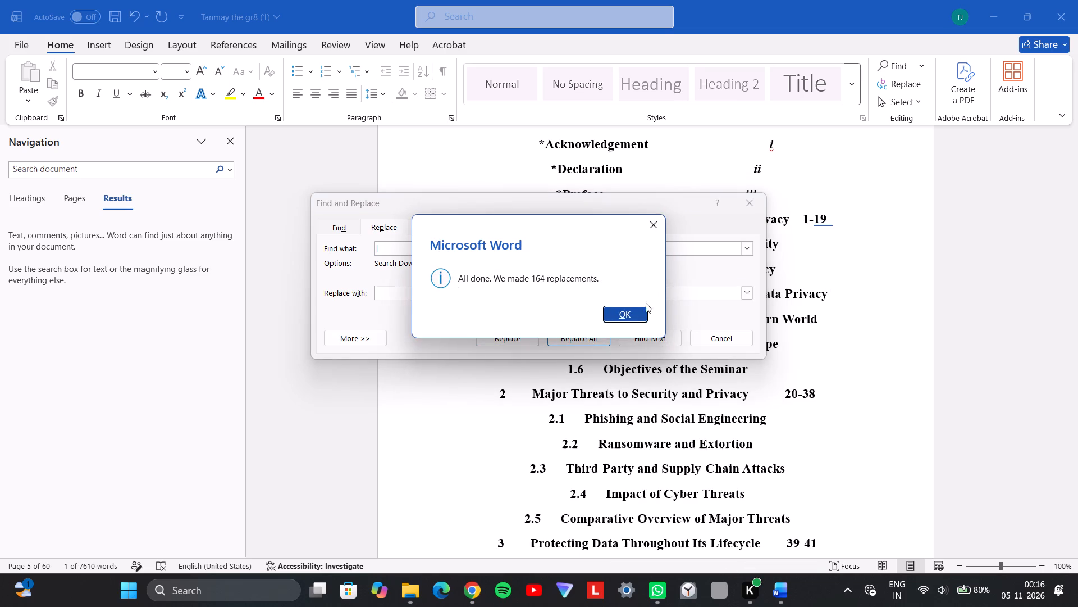
left_click(624, 316)
left_click(868, 298)
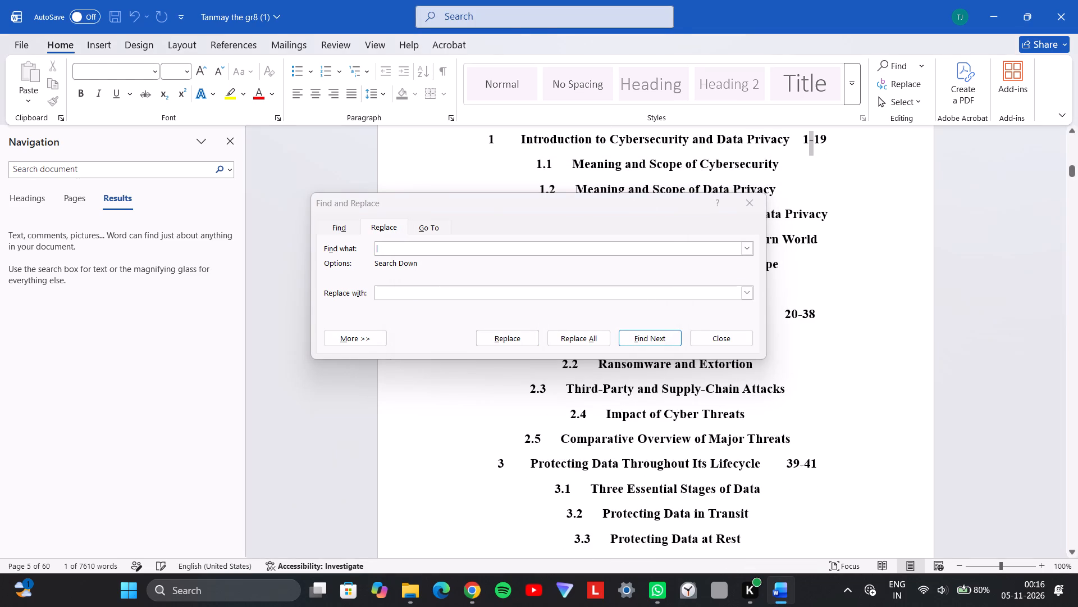
left_click(750, 203)
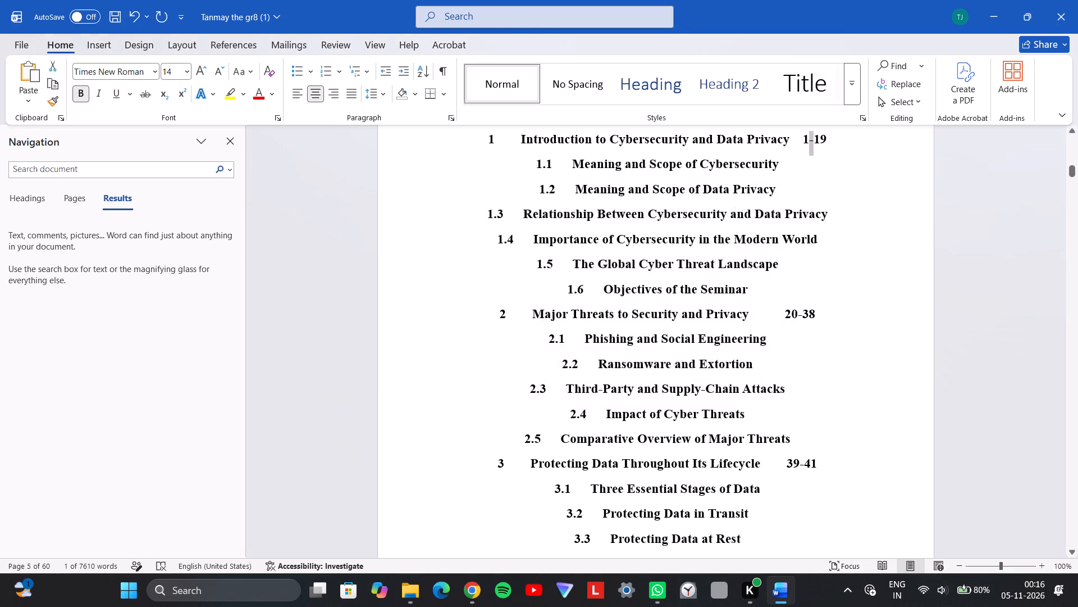
Left-align the line with the professor's and student's names under the signature rules on the Declaration page.
scroll(747, 209, "up", 14)
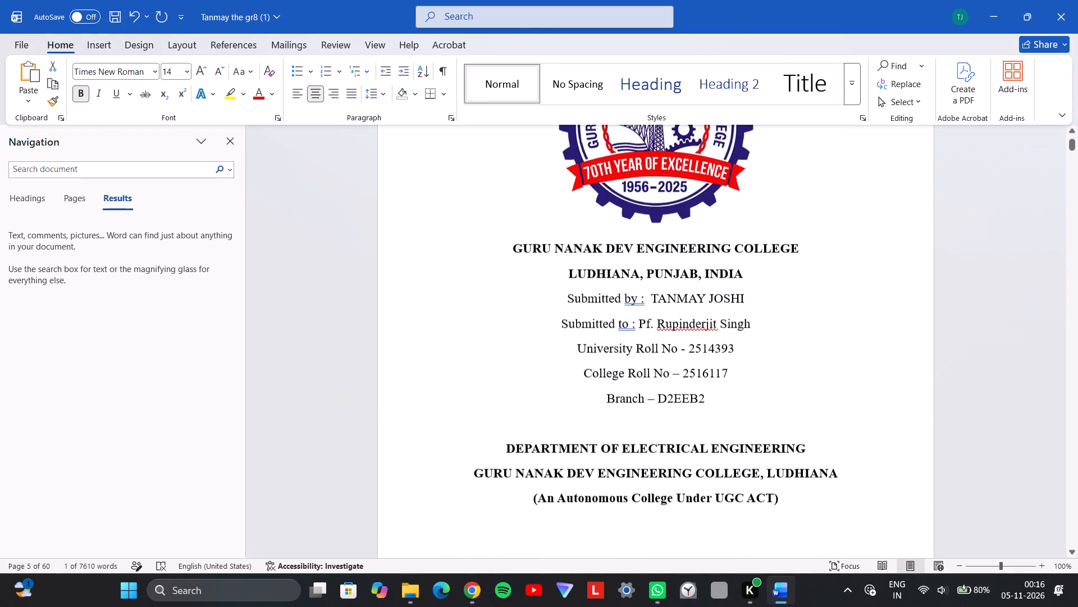
scroll(747, 209, "down", 3)
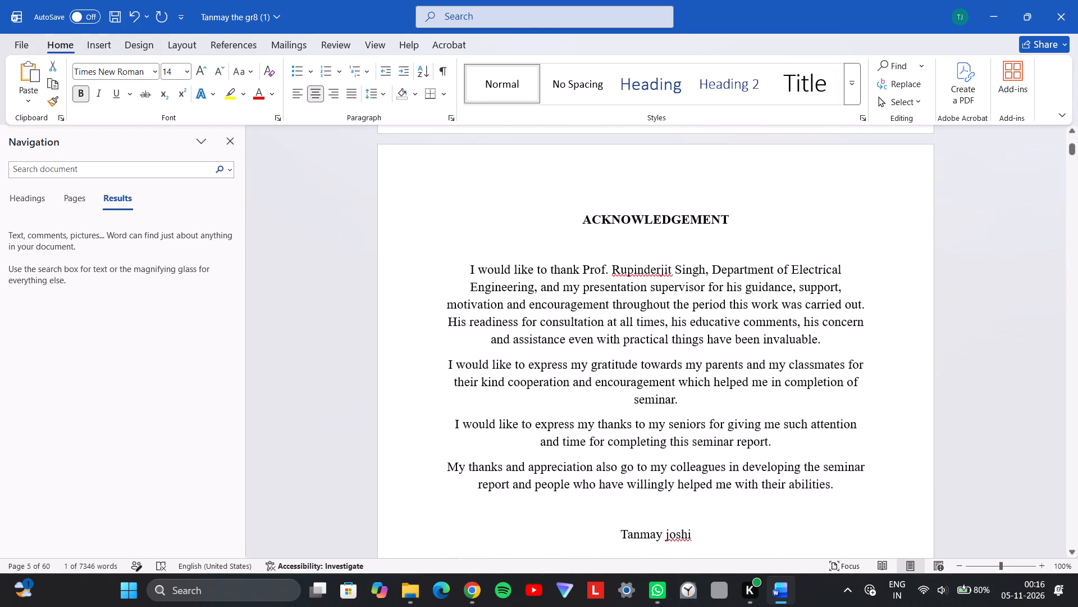
scroll(747, 209, "down", 1)
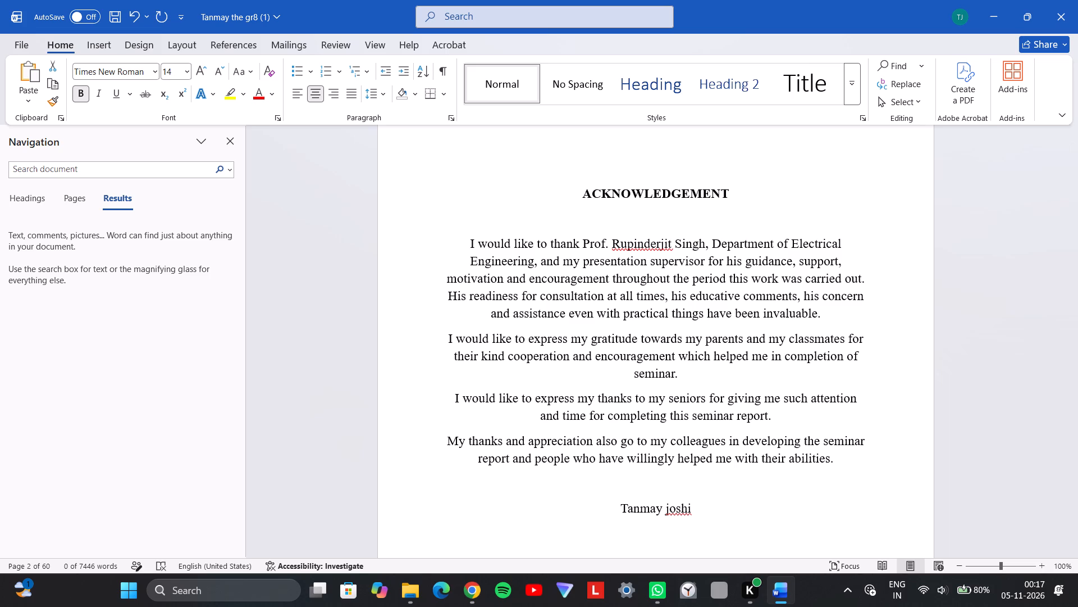
scroll(747, 209, "down", 2)
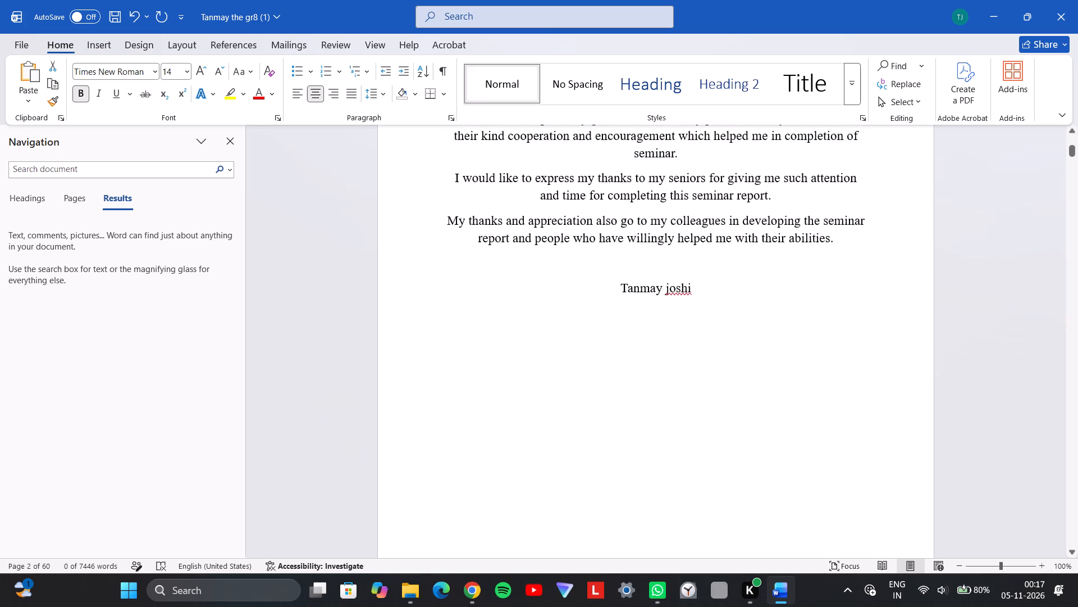
scroll(747, 209, "down", 3)
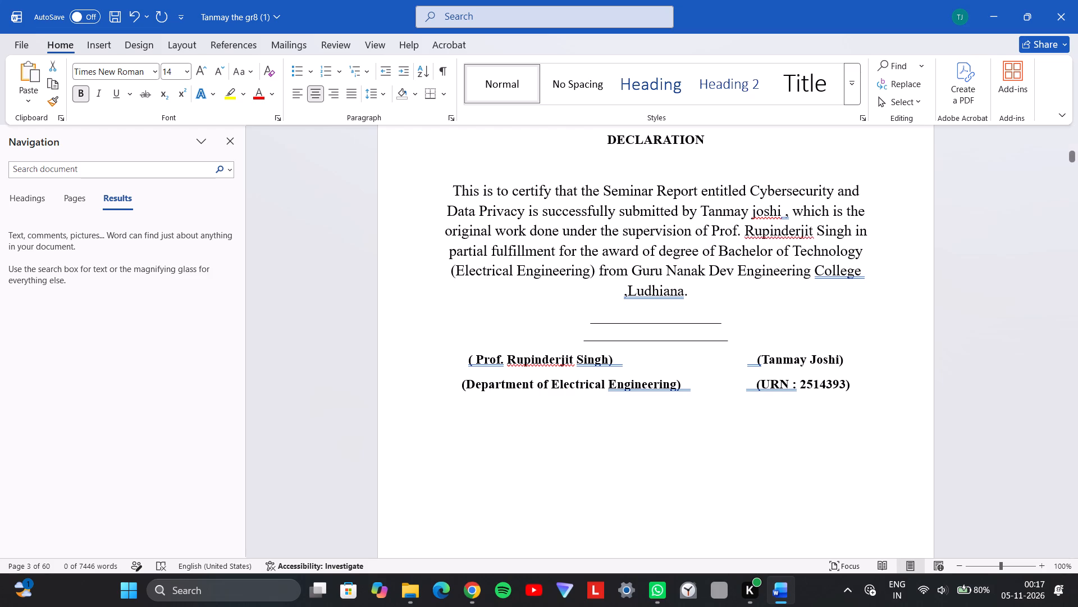
scroll(800, 282, "down", 1)
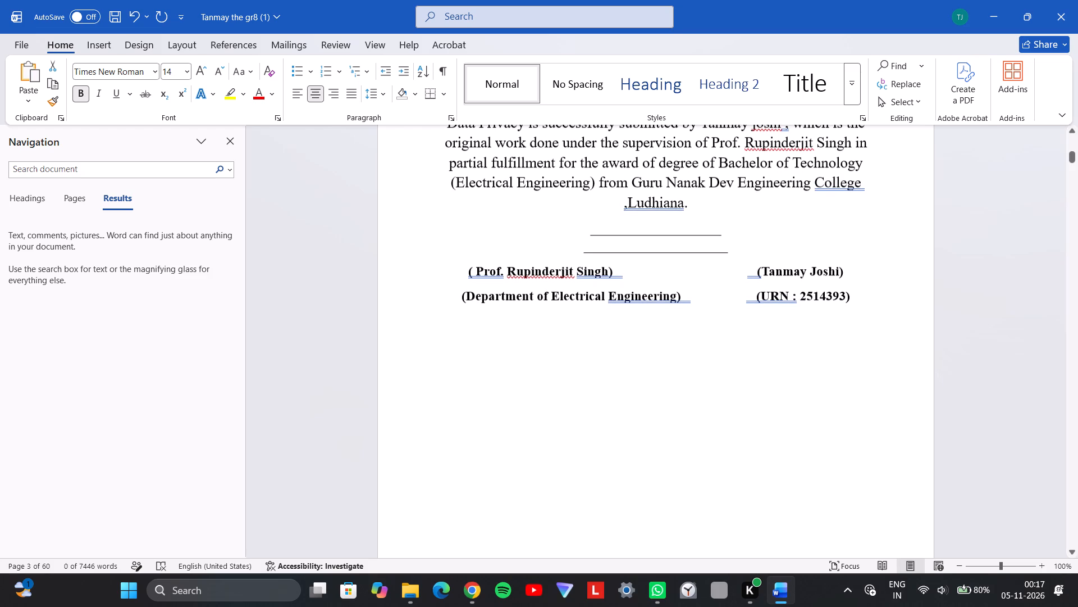
left_click_drag(626, 270, 476, 265)
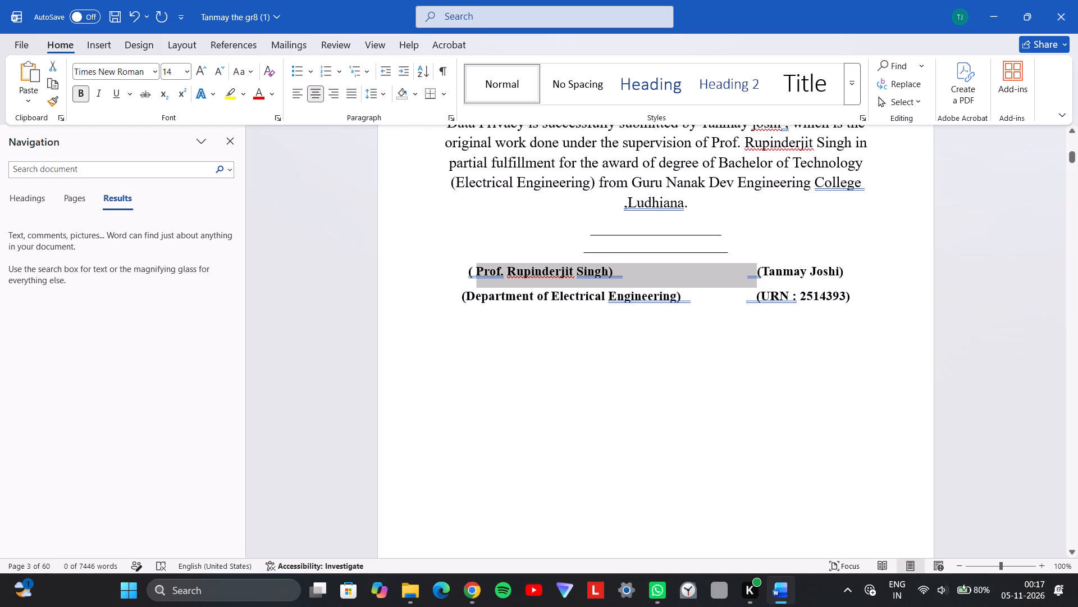
left_click_drag(476, 265, 455, 270)
left_click(464, 272)
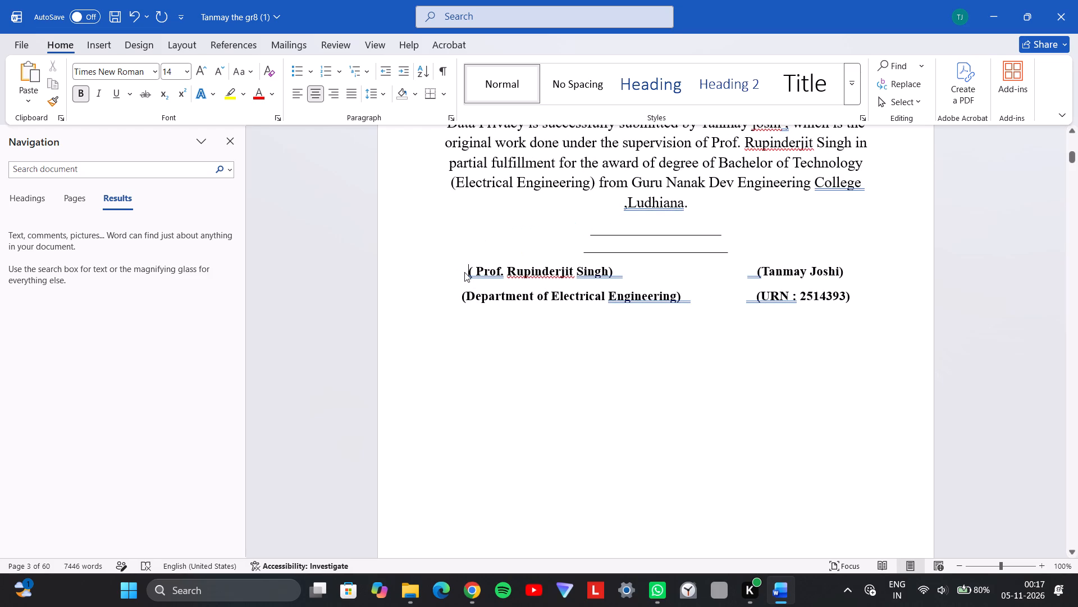
key("BackSpace")
key("BackSpace")
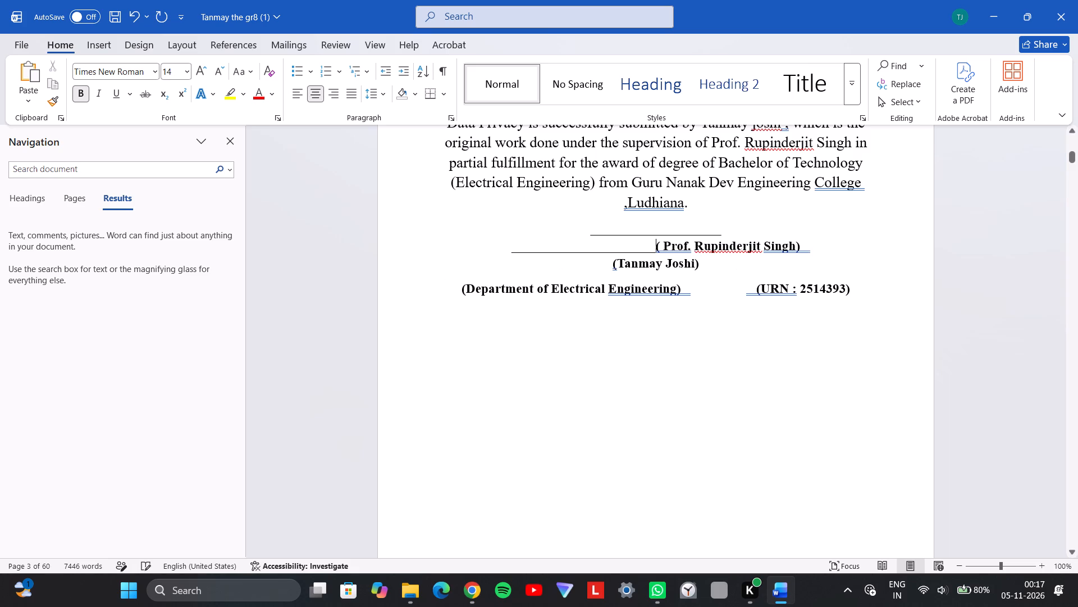
key("ctrl+z")
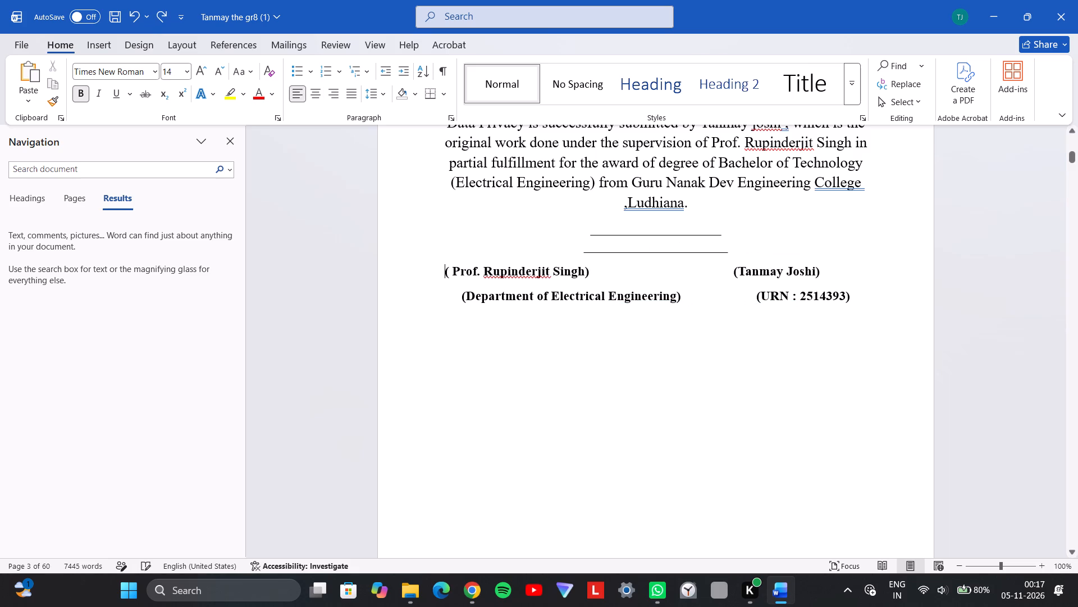
Delete the two signature rules above the professor's and student's names on the Declaration page.
left_click_drag(587, 230, 691, 262)
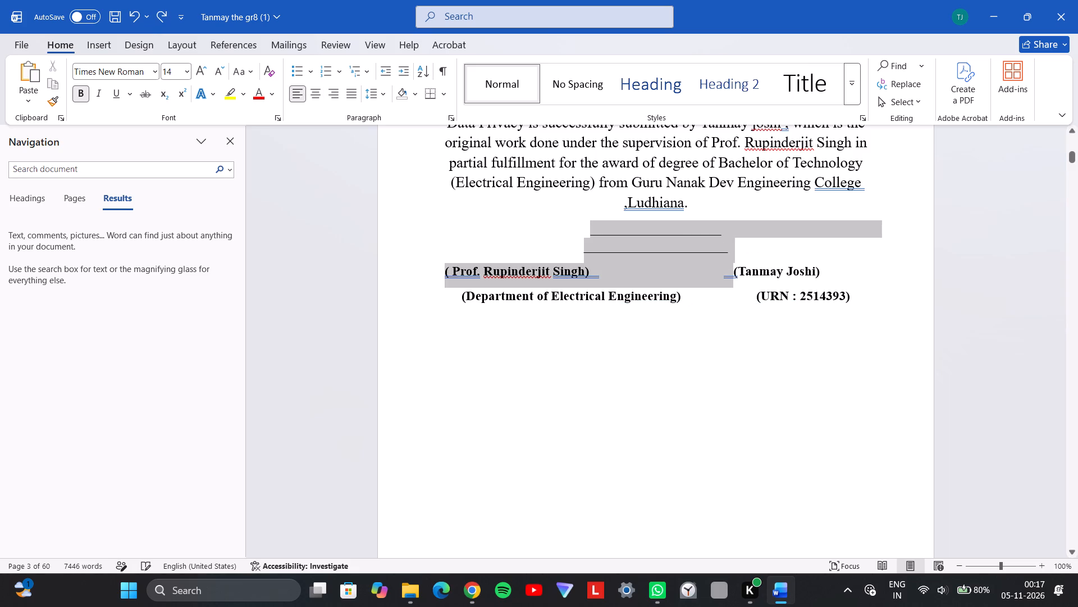
left_click_drag(691, 262, 715, 248)
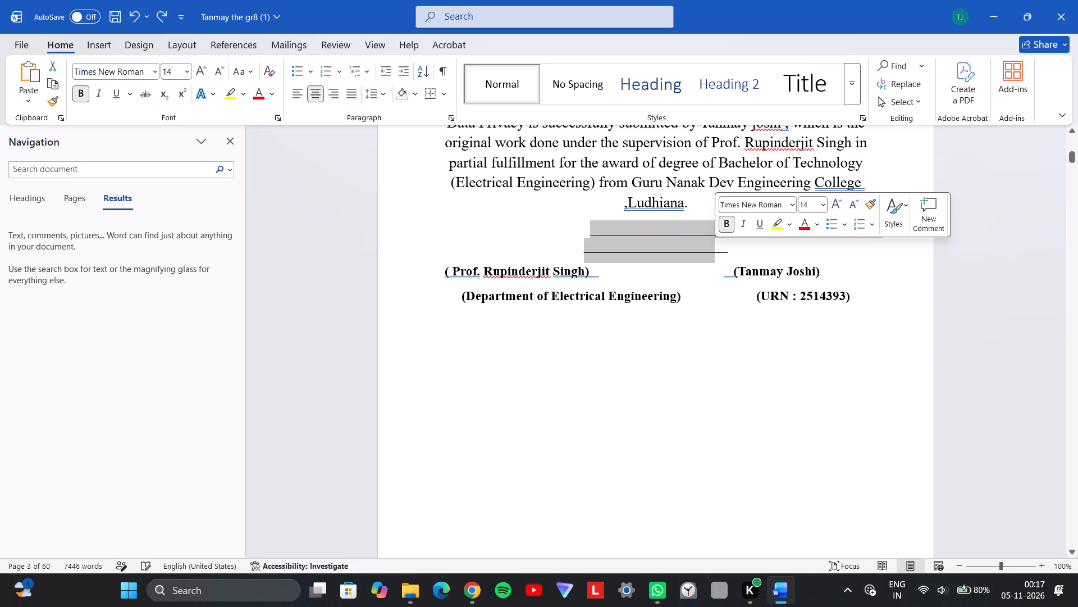
key("BackSpace")
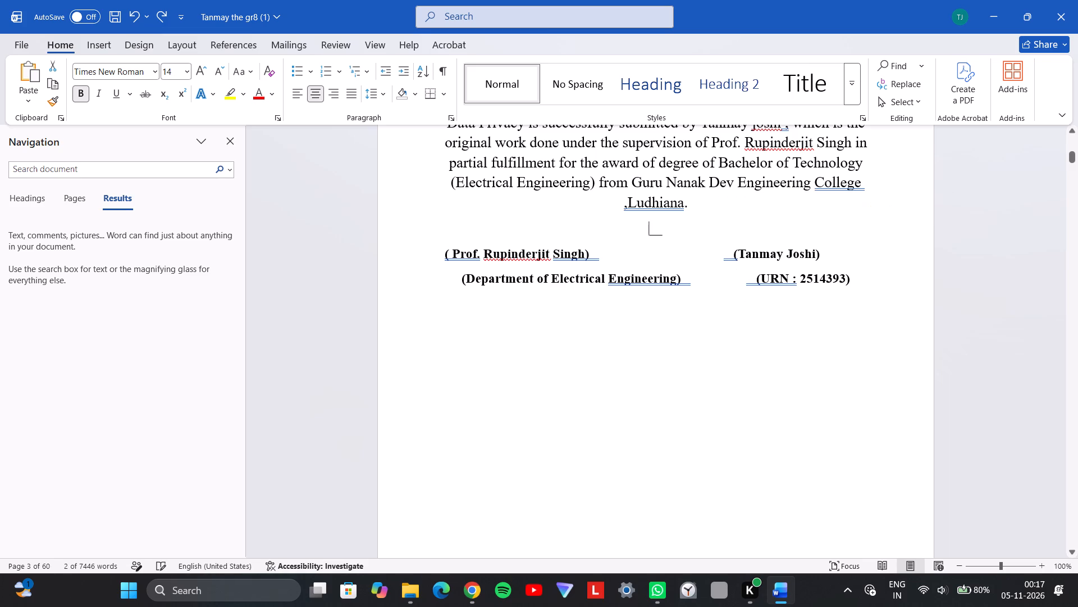
left_click(683, 244)
key("BackSpace")
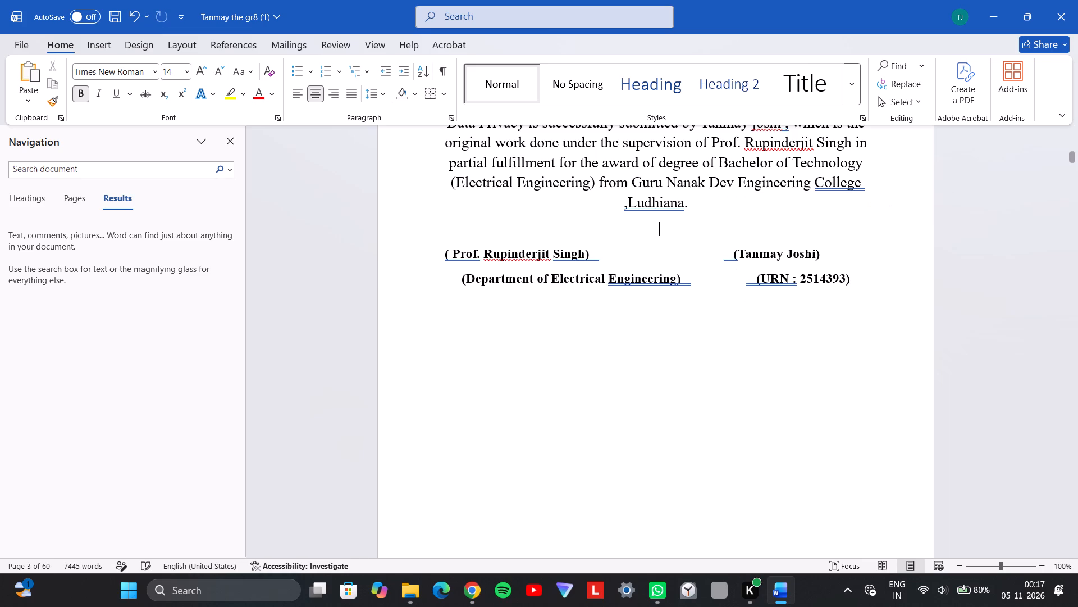
key("BackSpace")
key("BackSpace")
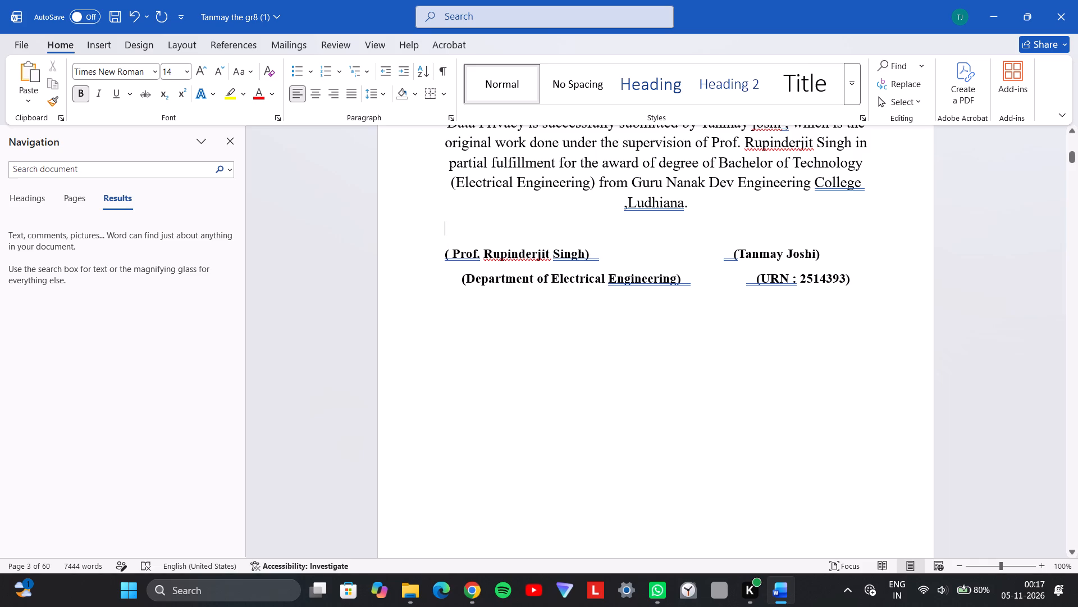
Break the names line after the professor's name and insert an underscore signature rule before the student's name, with an empty line above it.
left_click(631, 255)
key("Return")
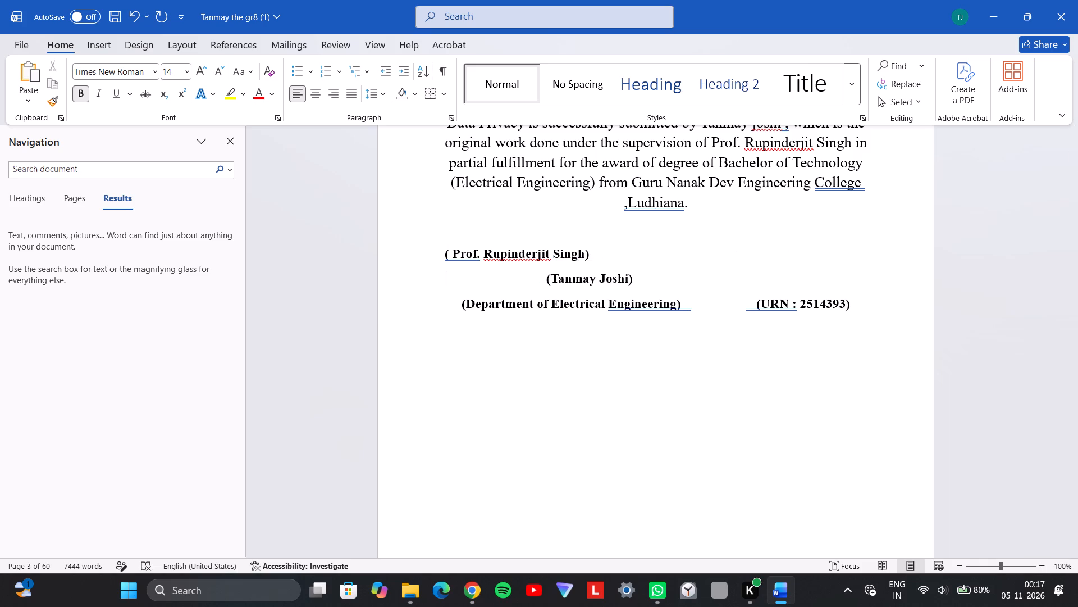
type("___")
type("_____")
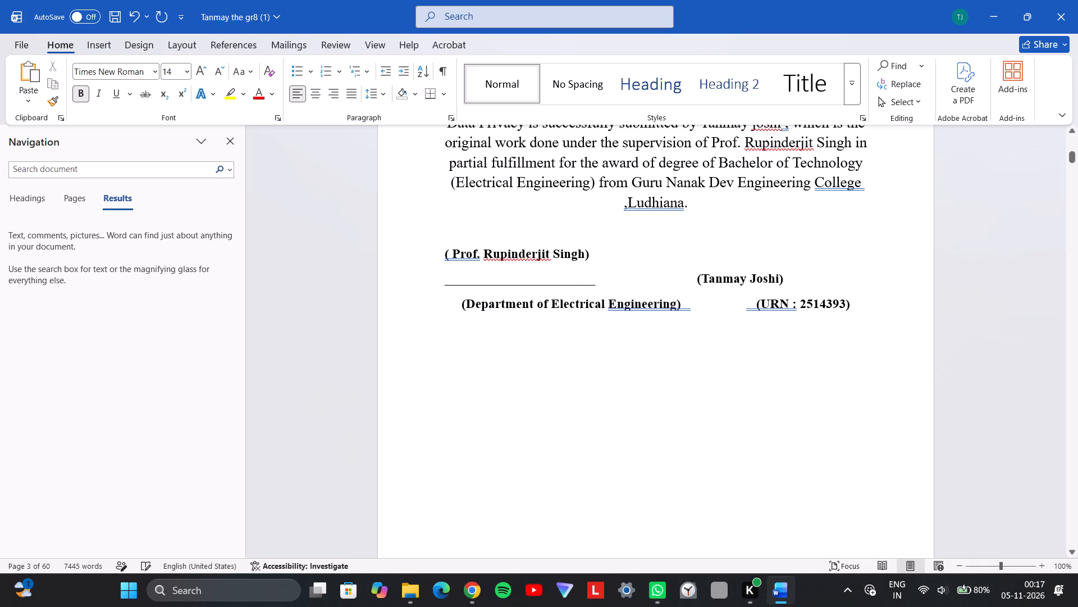
left_click(599, 262)
key("Return")
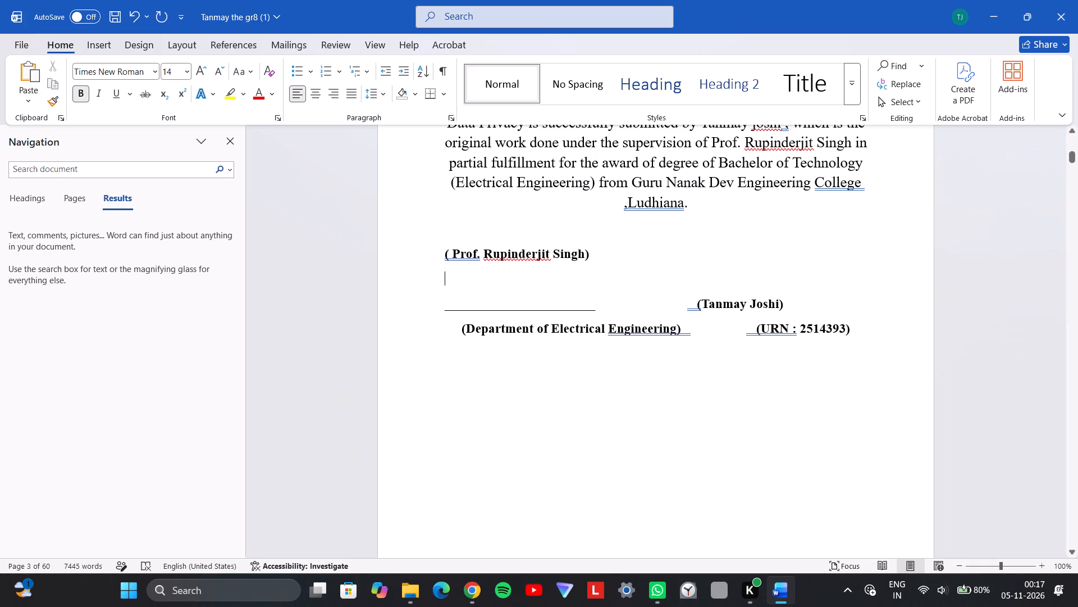
Show the paragraph and space formatting marks in the document.
left_click(686, 304)
left_click_drag(693, 300, 701, 305)
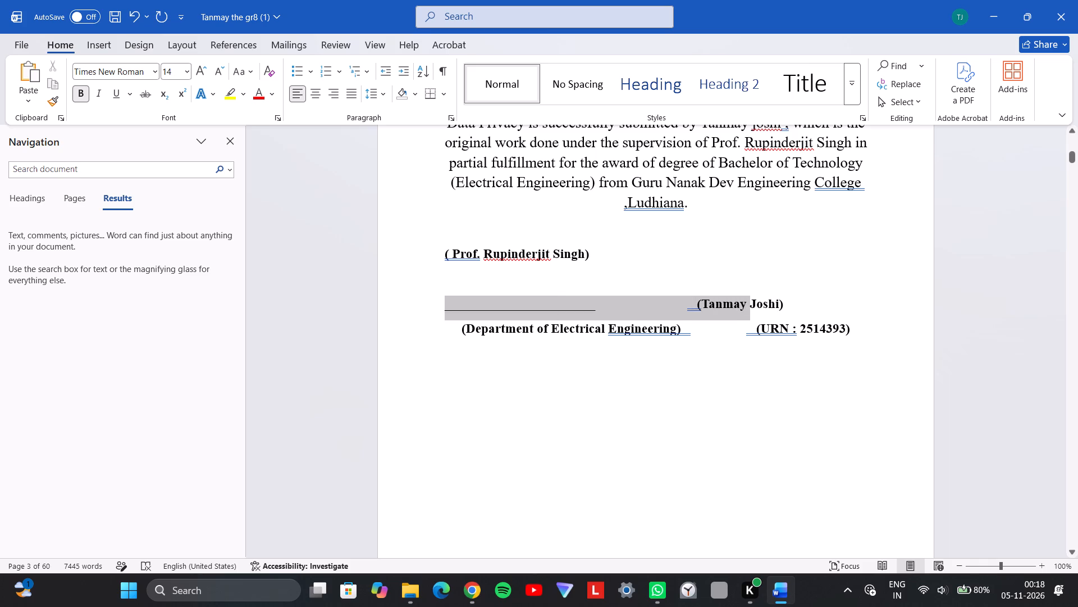
left_click_drag(701, 305, 659, 282)
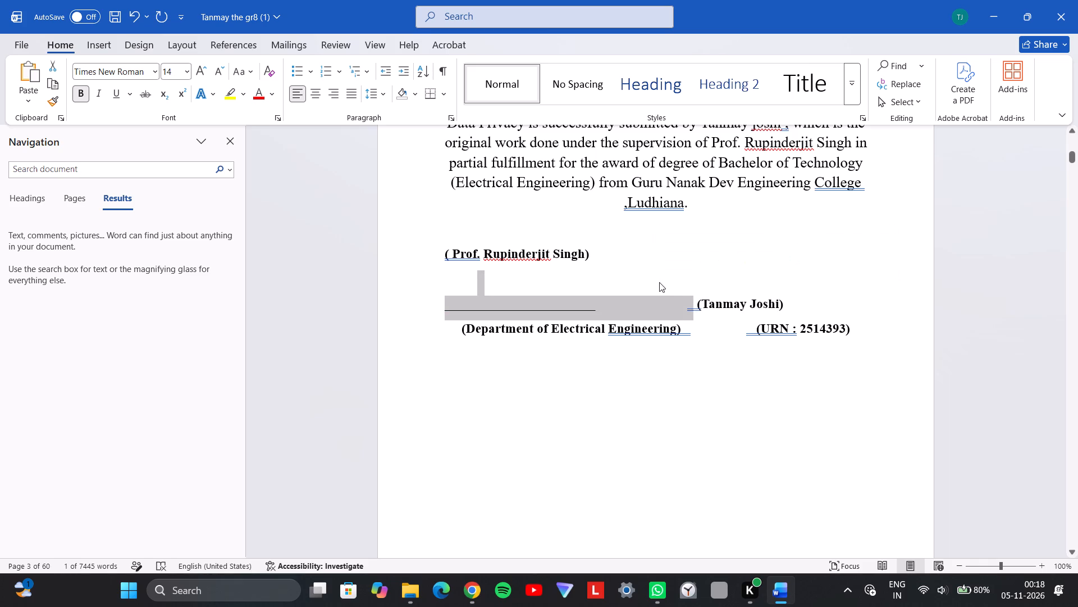
key("ctrl+shift+8")
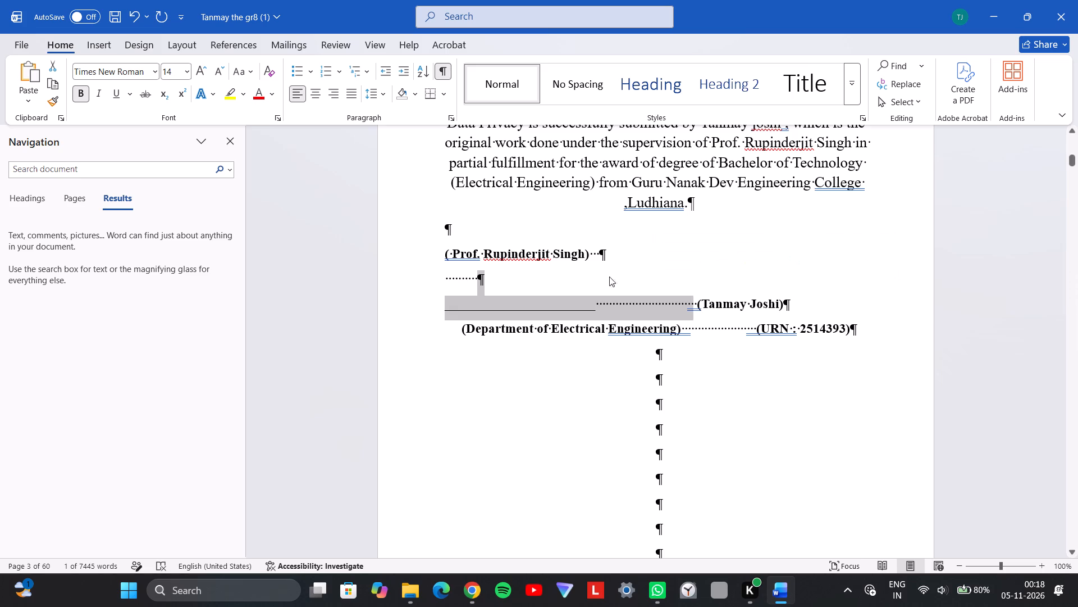
Move the student's name from the signature rule's line to the professor's line, separated by a wide run of spaces, without an extra empty line below.
left_click_drag(697, 303, 785, 306)
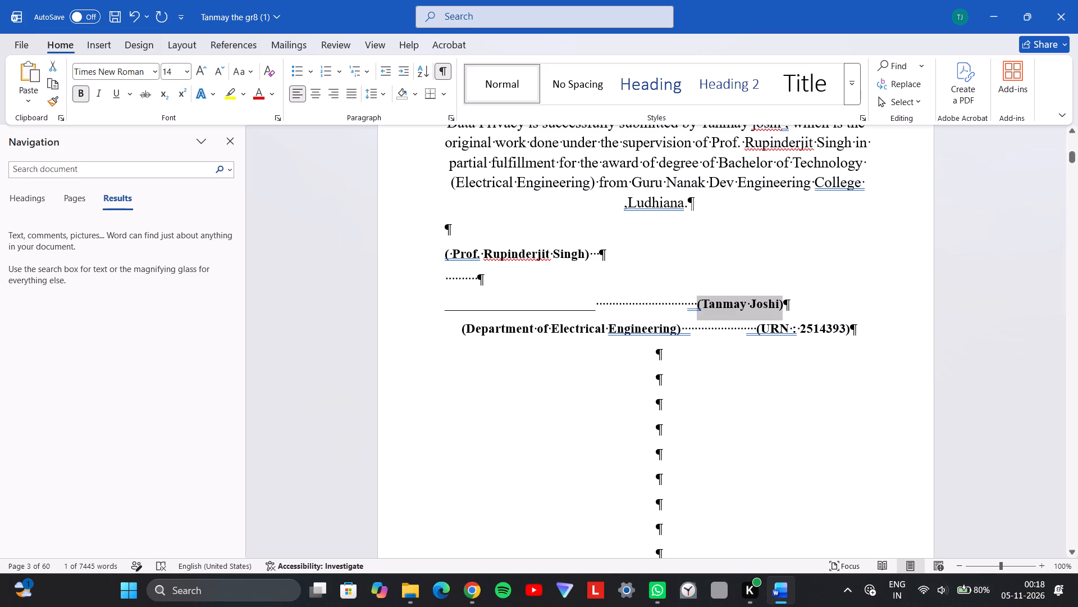
left_click_drag(785, 306, 796, 305)
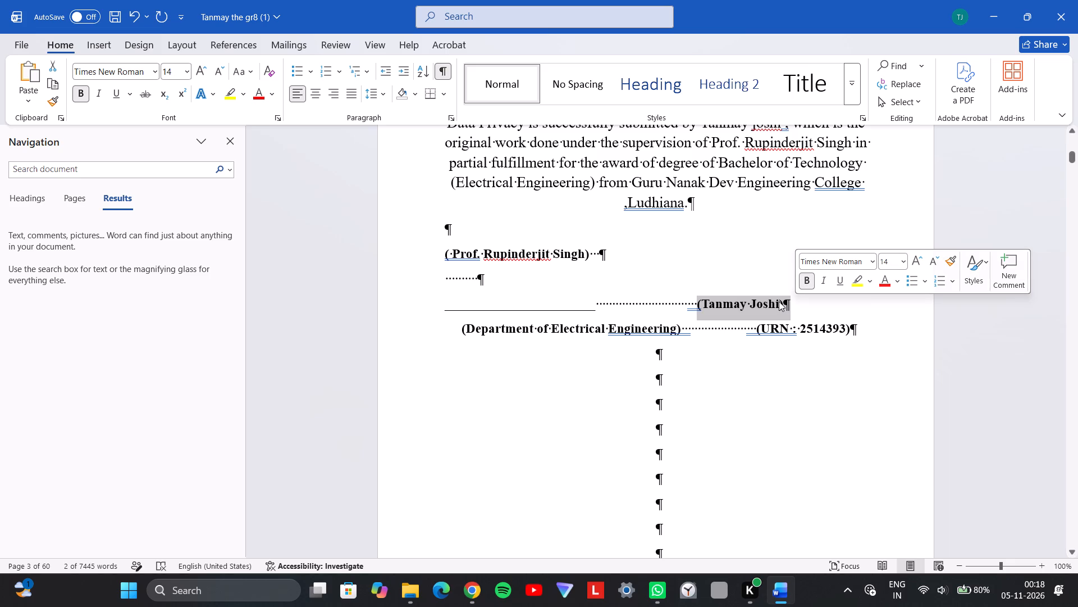
key("ctrl+c")
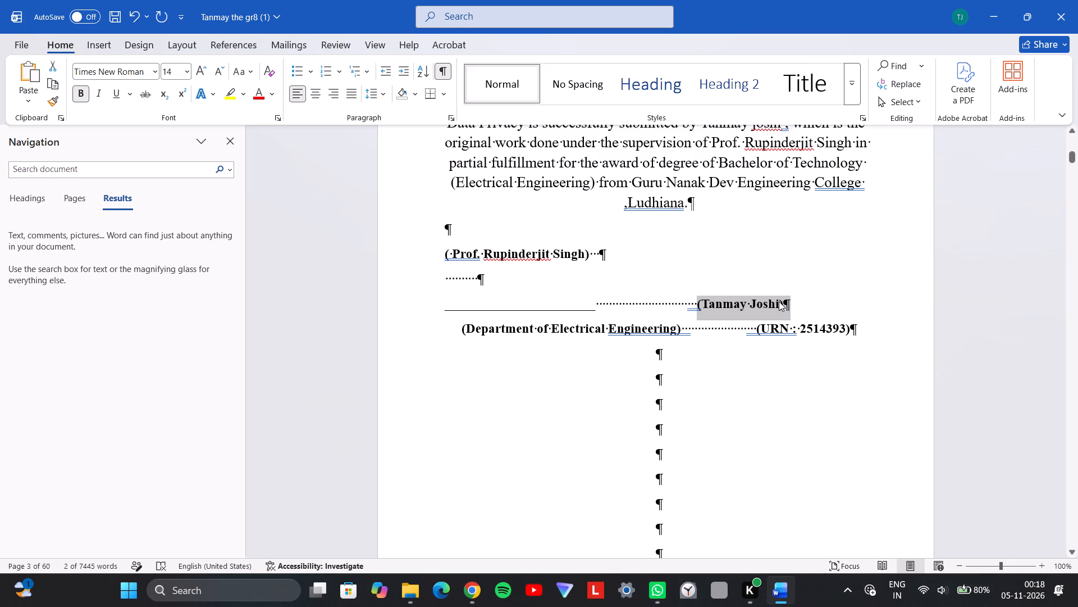
key("BackSpace")
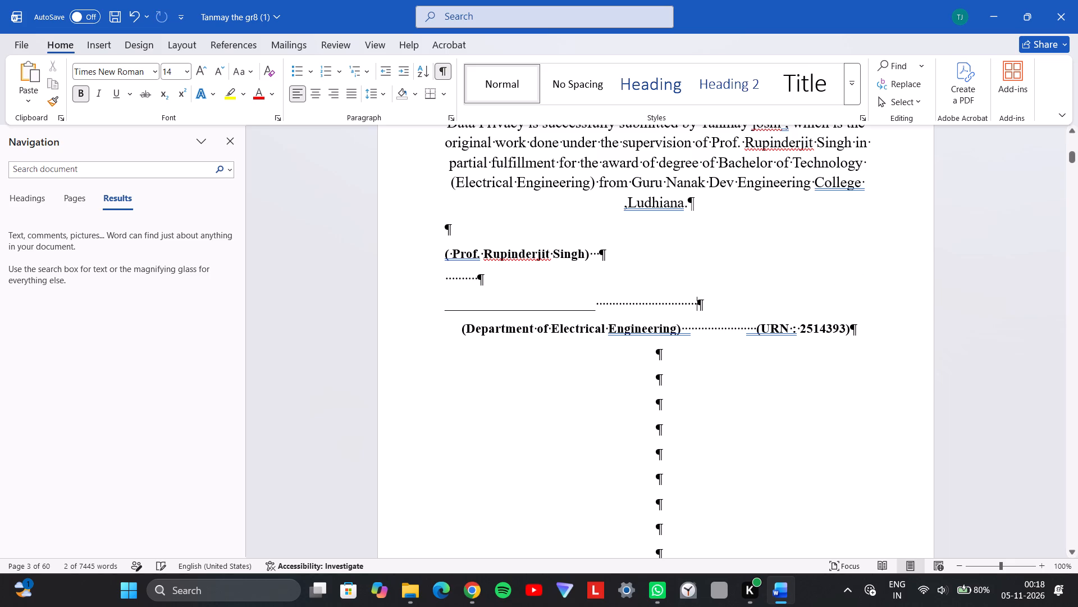
left_click(596, 255)
key("space")
key("space")
key("space")
key("space")
key("space")
key("space")
key("space")
key("space")
key("space")
key("space")
key("space")
key("space")
key("space")
key("space")
key("space")
key("space")
key("space")
key("space")
key("space")
key("space")
key("space")
key("space")
key("space")
key("space")
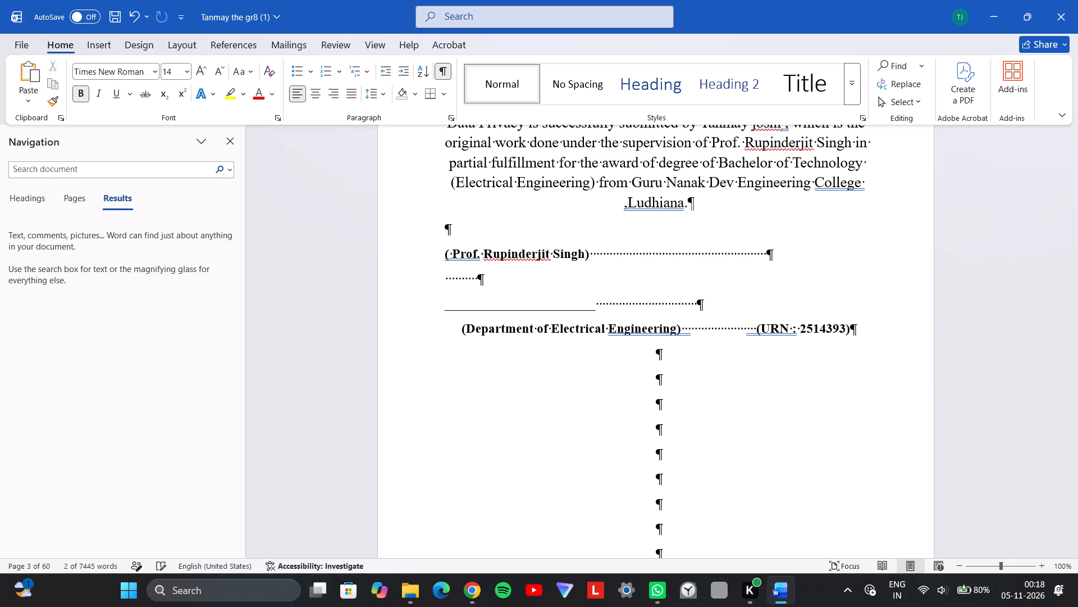
key("ctrl+v")
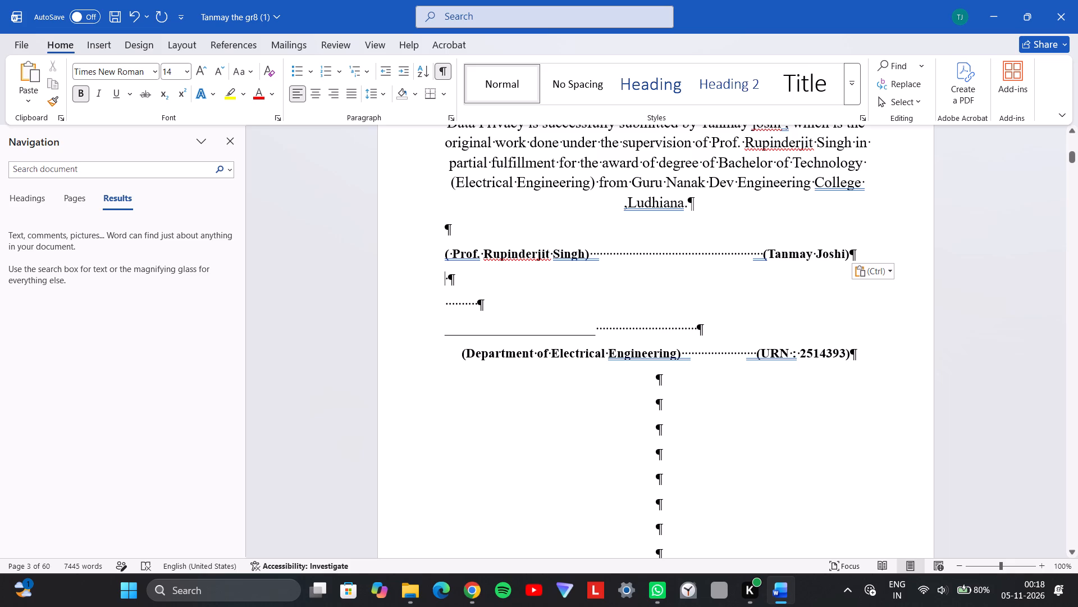
key("Delete")
key("Delete")
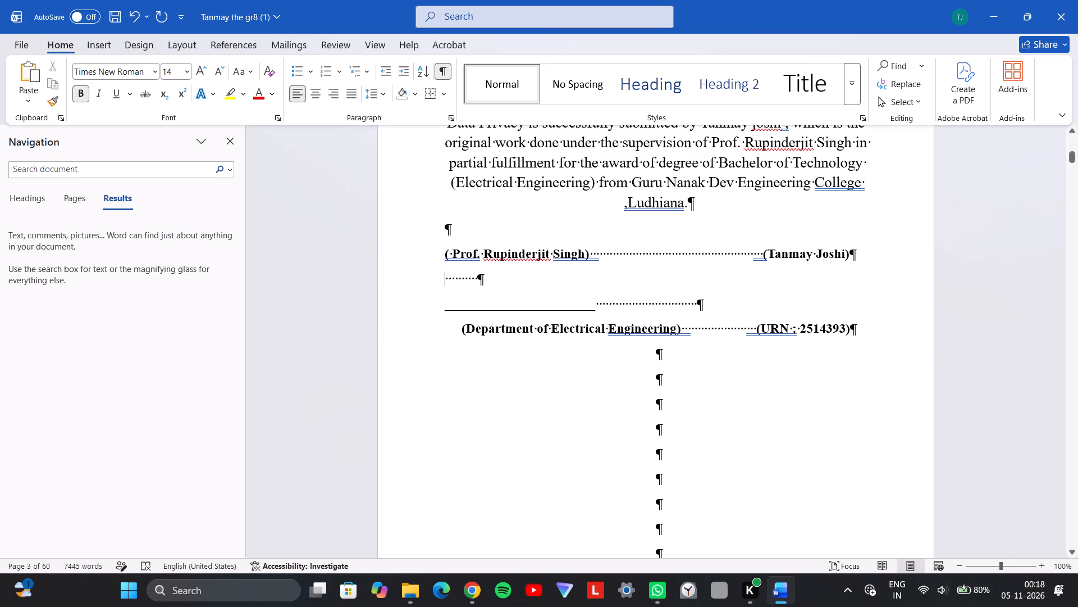
Remove the indent before the department and URN line so it starts at the page margin.
left_click(461, 328)
key("BackSpace")
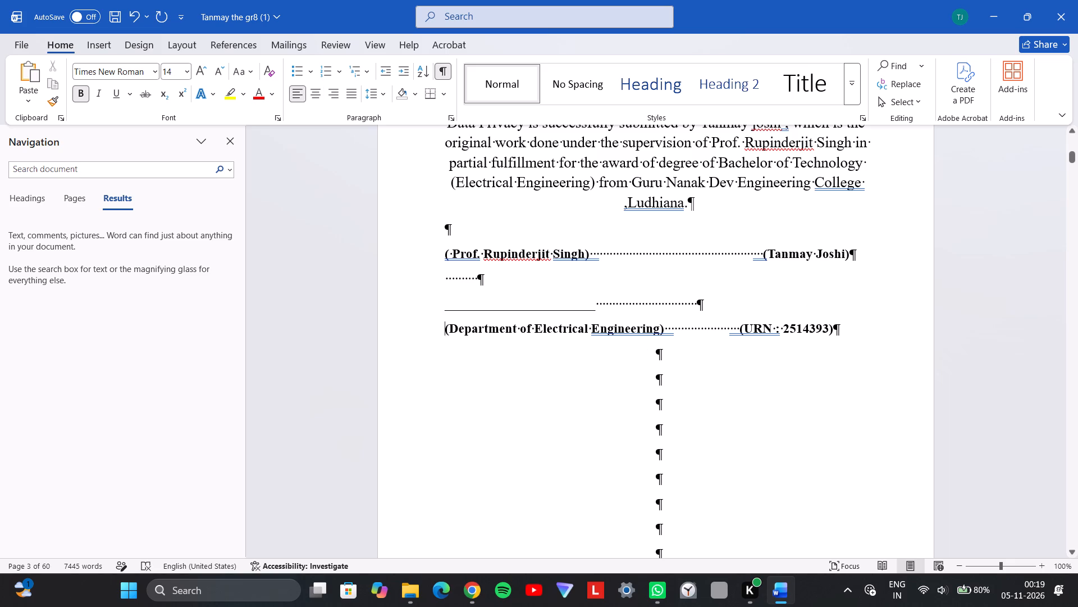
Copy the student's name line below the acknowledgement text.
left_click(694, 304)
scroll(694, 304, "right", 1)
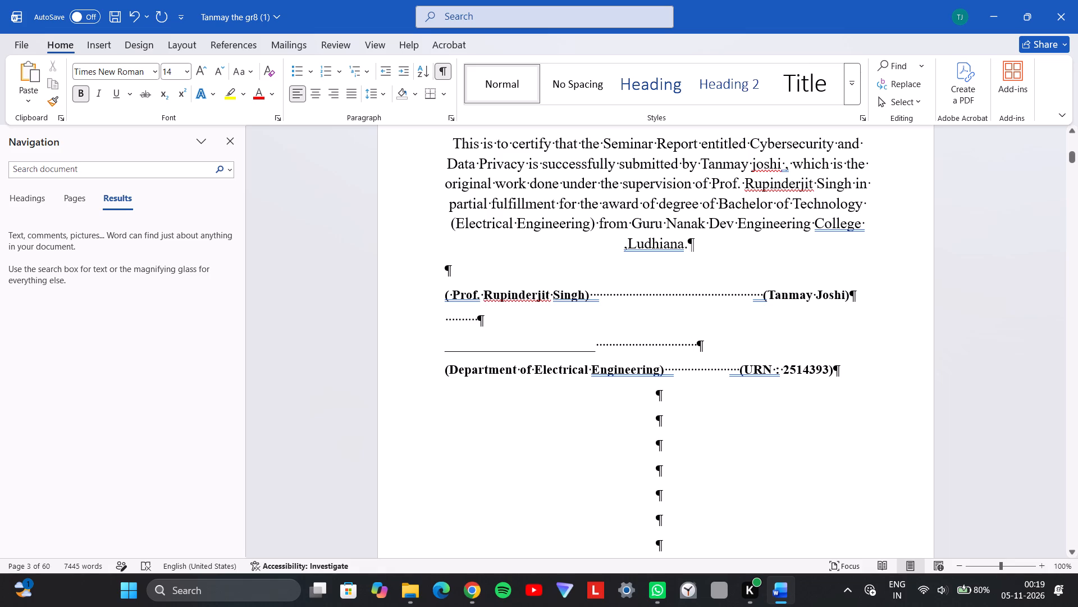
scroll(694, 304, "up", 5)
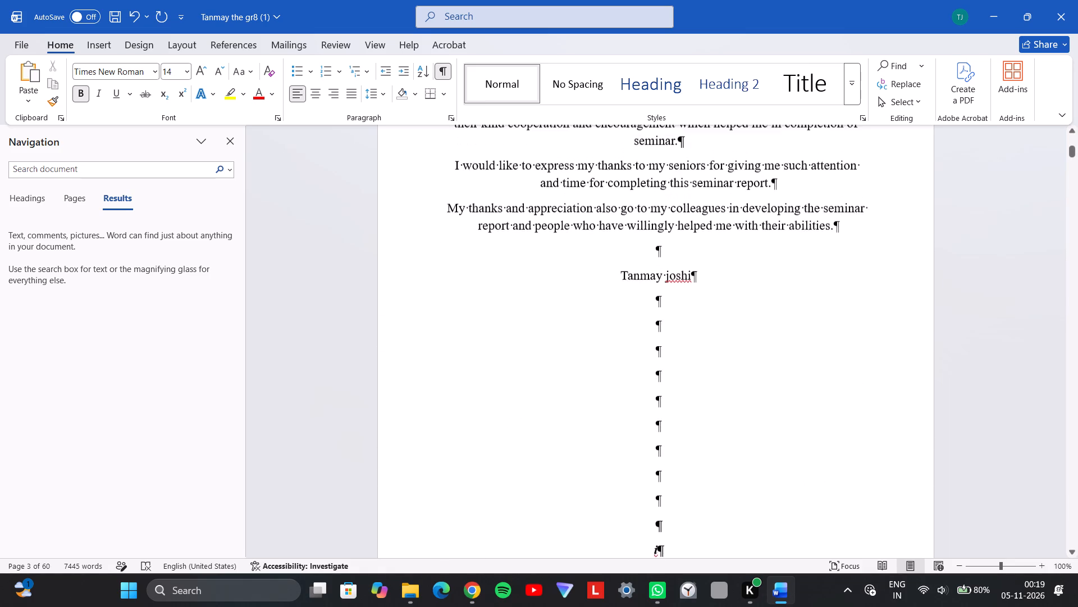
scroll(694, 304, "up", 2)
scroll(694, 304, "down", 1)
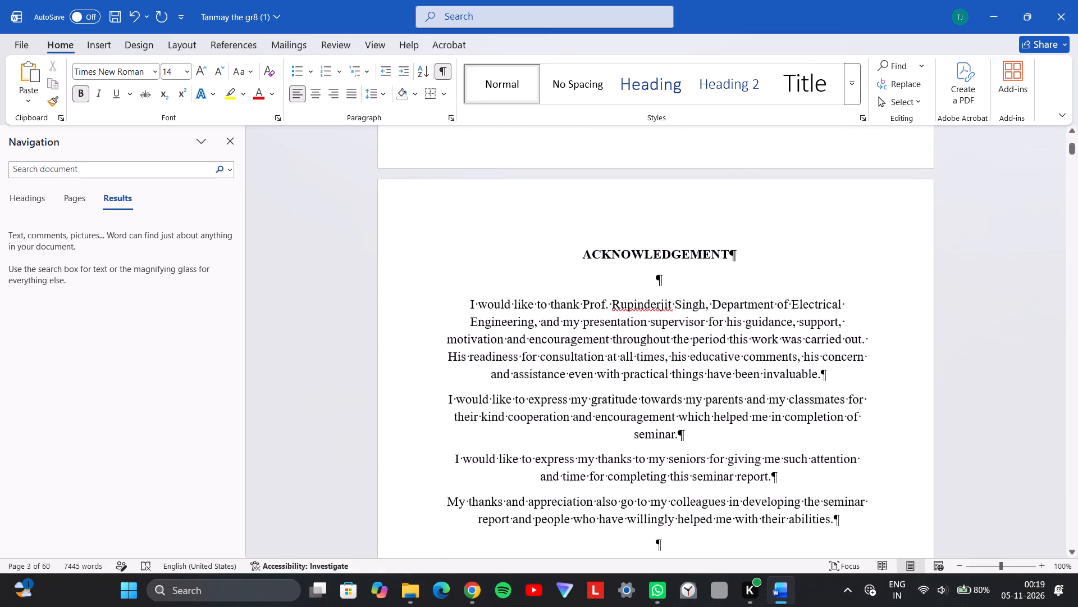
scroll(694, 304, "down", 1)
left_click(647, 352)
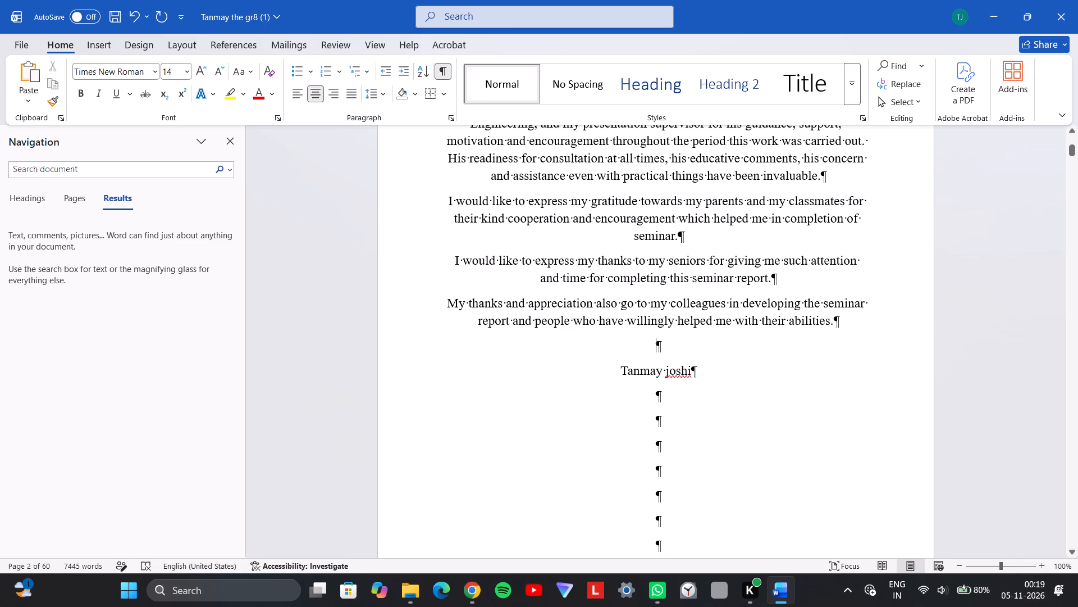
scroll(647, 352, "down", 1)
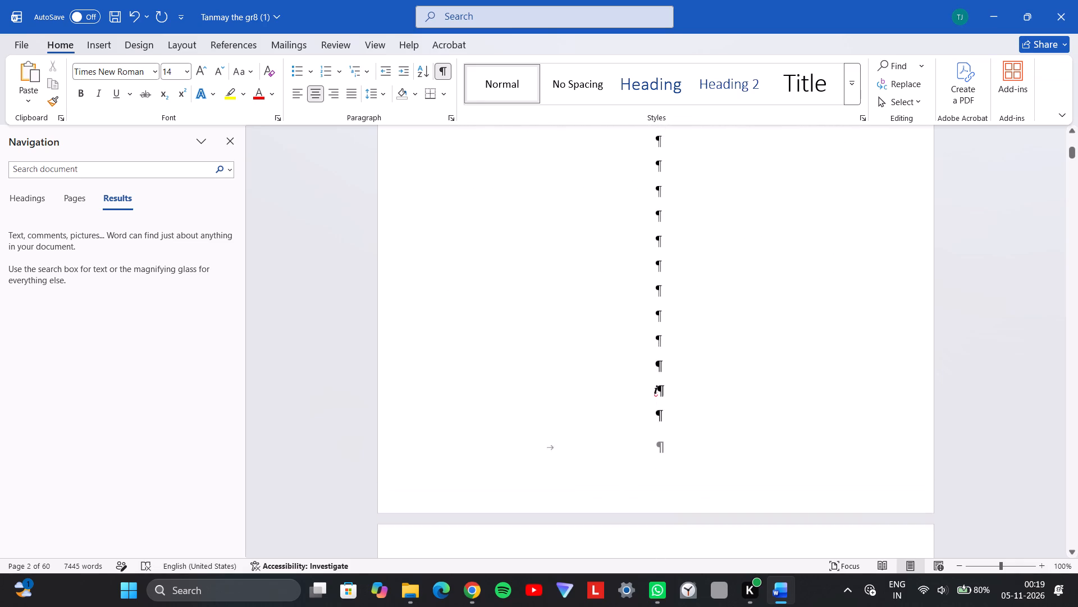
scroll(647, 352, "down", 1)
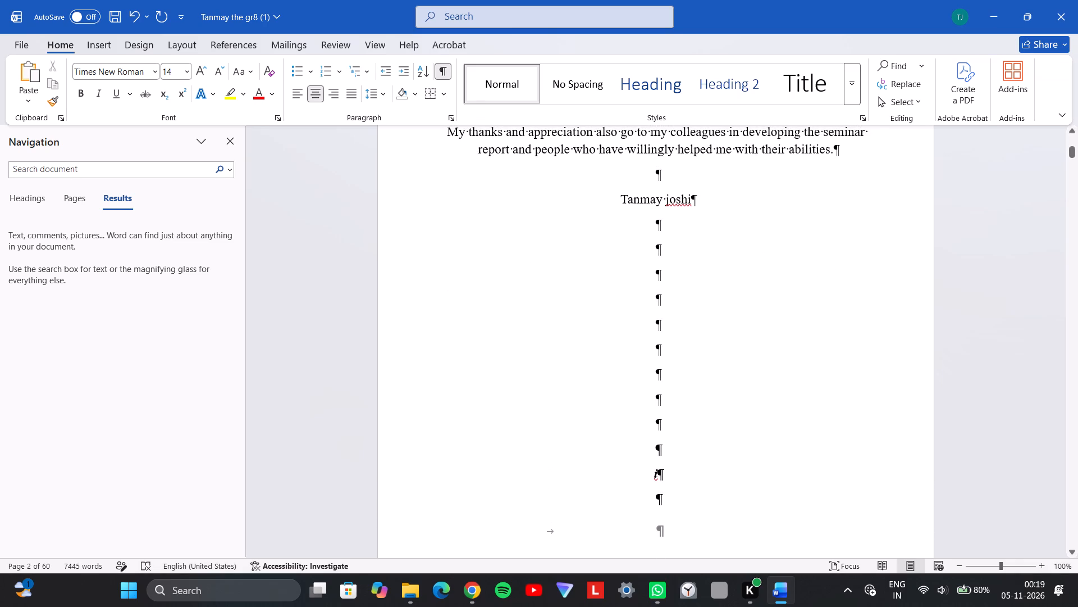
left_click_drag(691, 198, 628, 201)
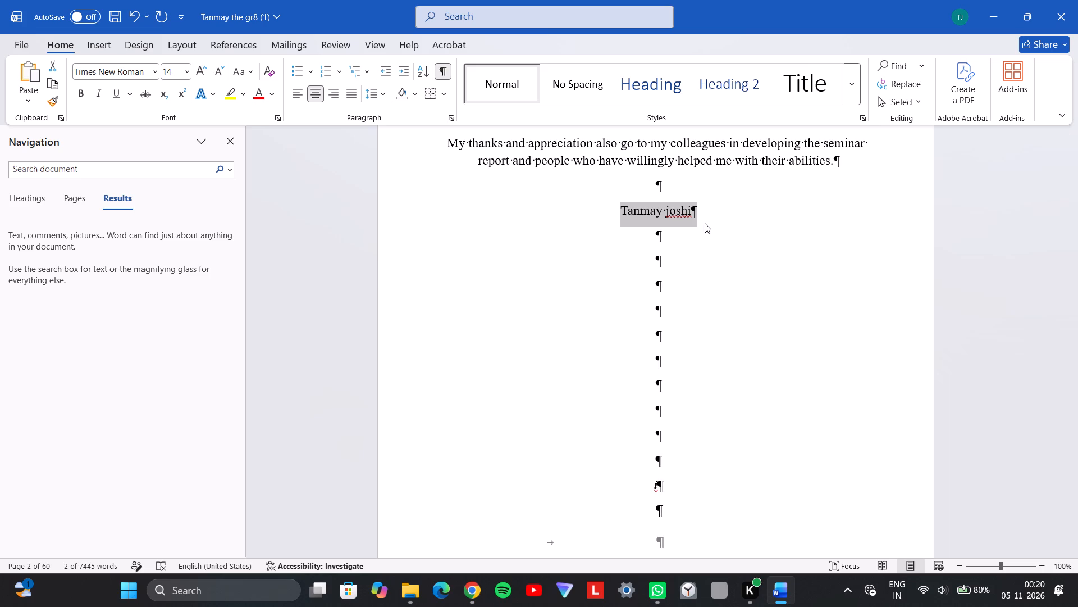
key("ctrl+c")
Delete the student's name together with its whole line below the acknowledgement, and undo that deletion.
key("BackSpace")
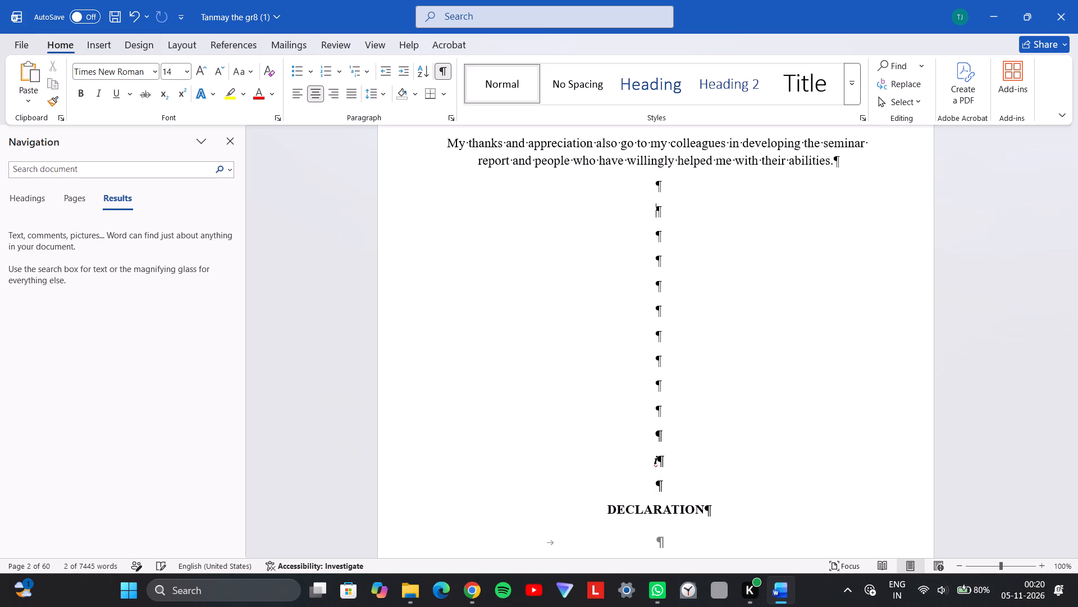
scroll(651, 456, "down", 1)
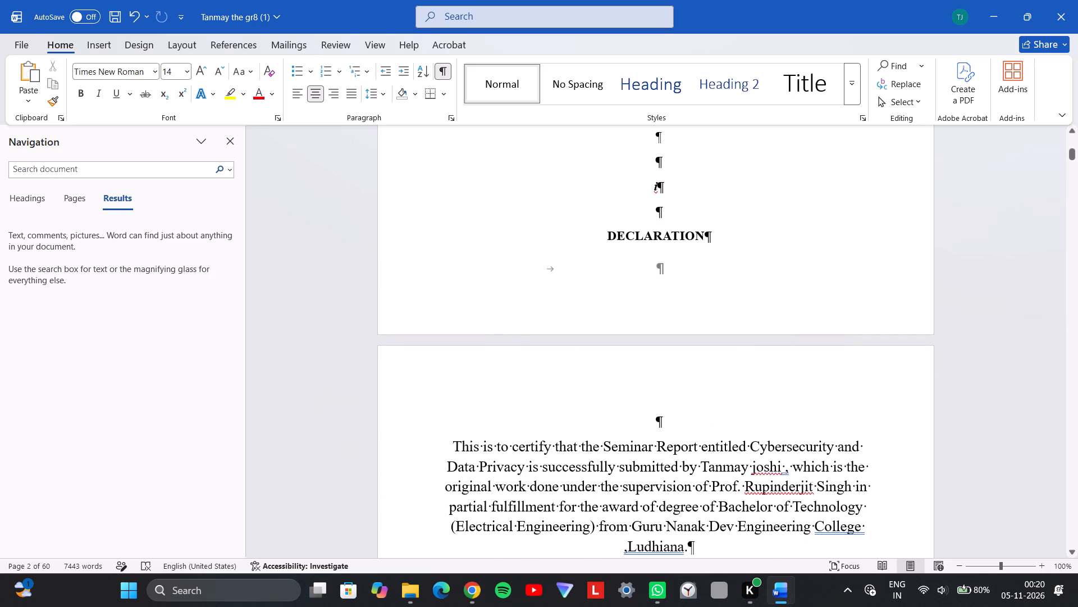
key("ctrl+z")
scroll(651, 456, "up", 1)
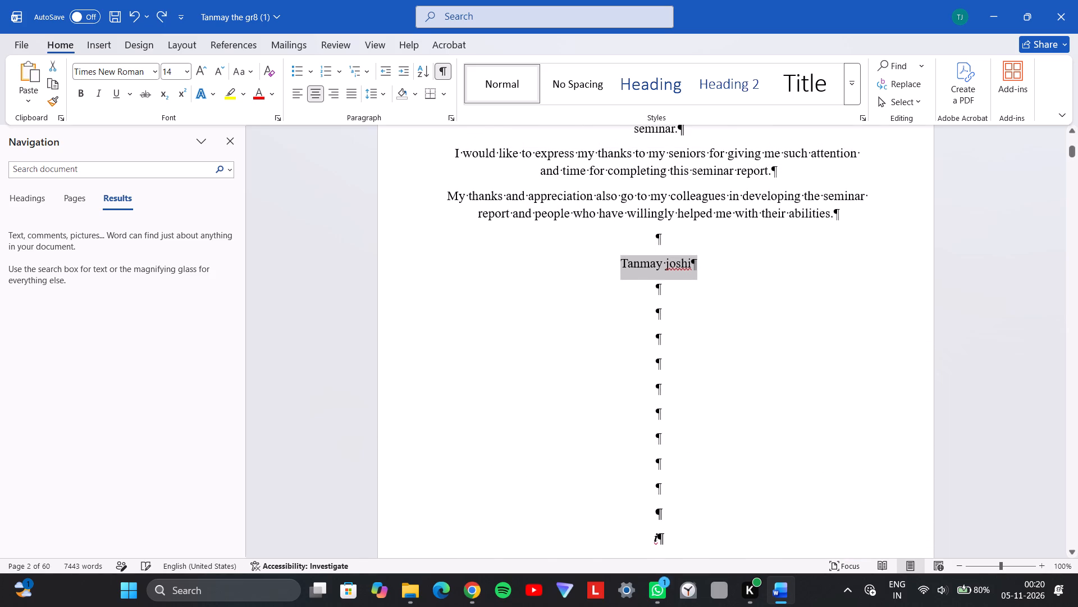
Erase the student's name below the acknowledgement text, keeping its line empty.
left_click(689, 266)
key("BackSpace")
key("BackSpace")
key("BackSpace")
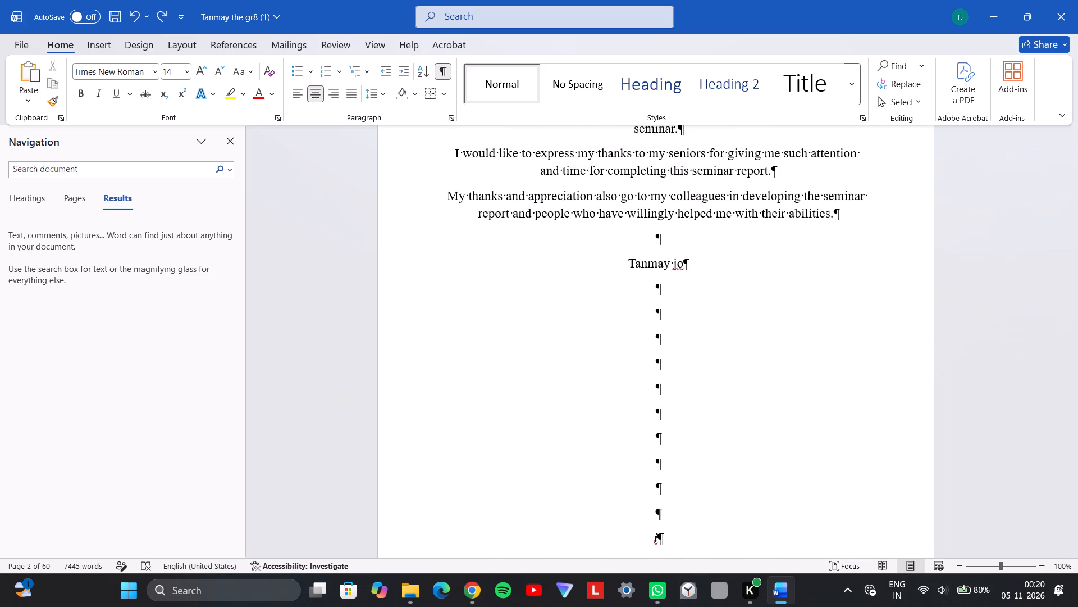
key("BackSpace")
key("BackSpace")
key("BackSpace")
key("BackSpace")
key("BackSpace")
key("BackSpace")
key("BackSpace")
key("BackSpace")
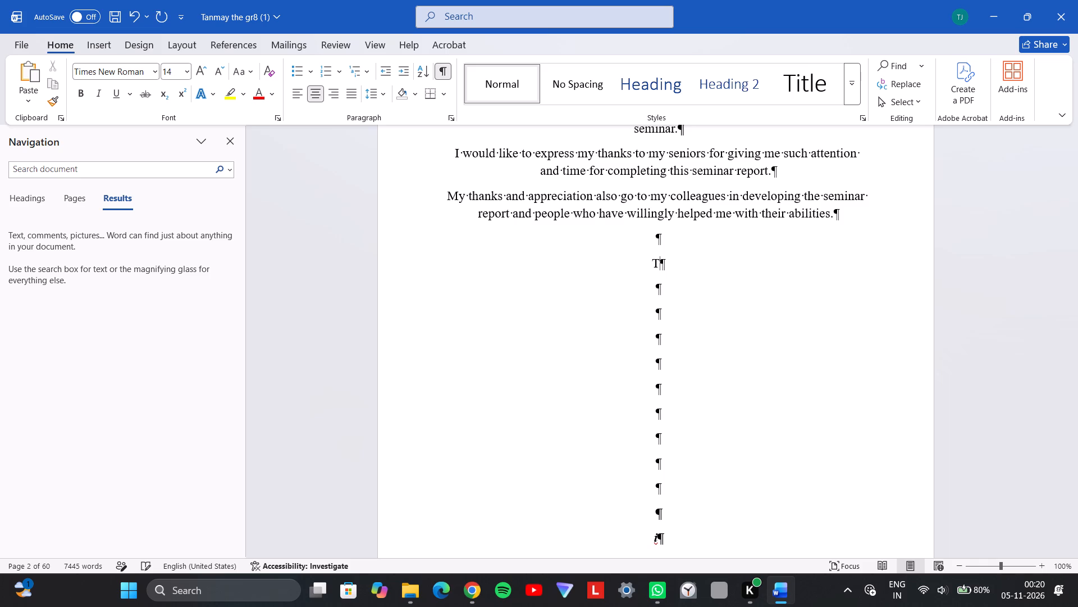
key("BackSpace")
Paste the copied student's name on an empty line farther down the acknowledgement page, after a wide run of spaces.
scroll(693, 387, "down", 1)
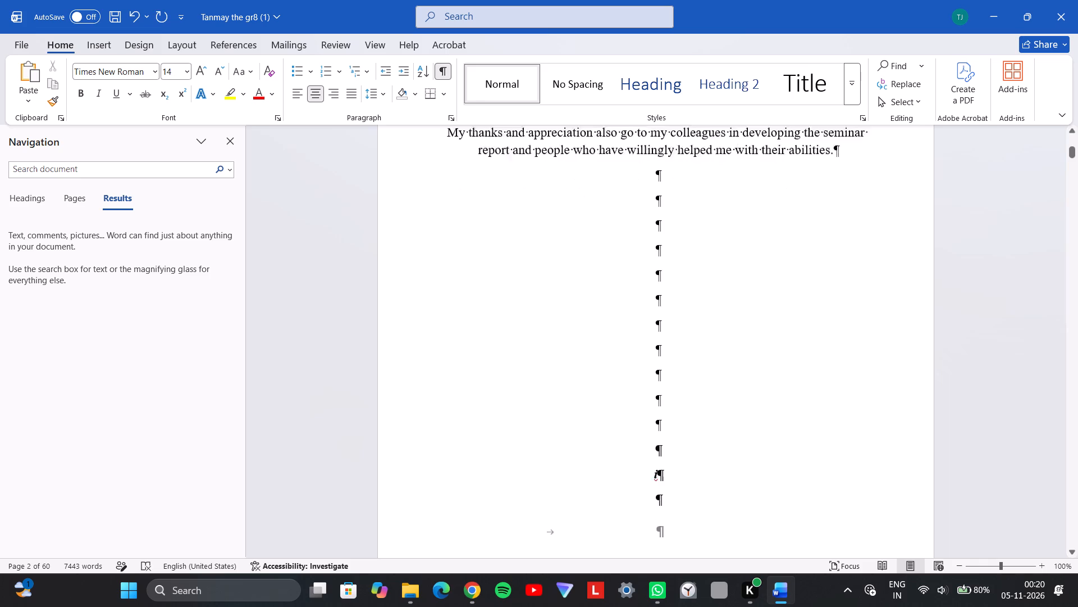
scroll(693, 387, "down", 1)
left_click(655, 247)
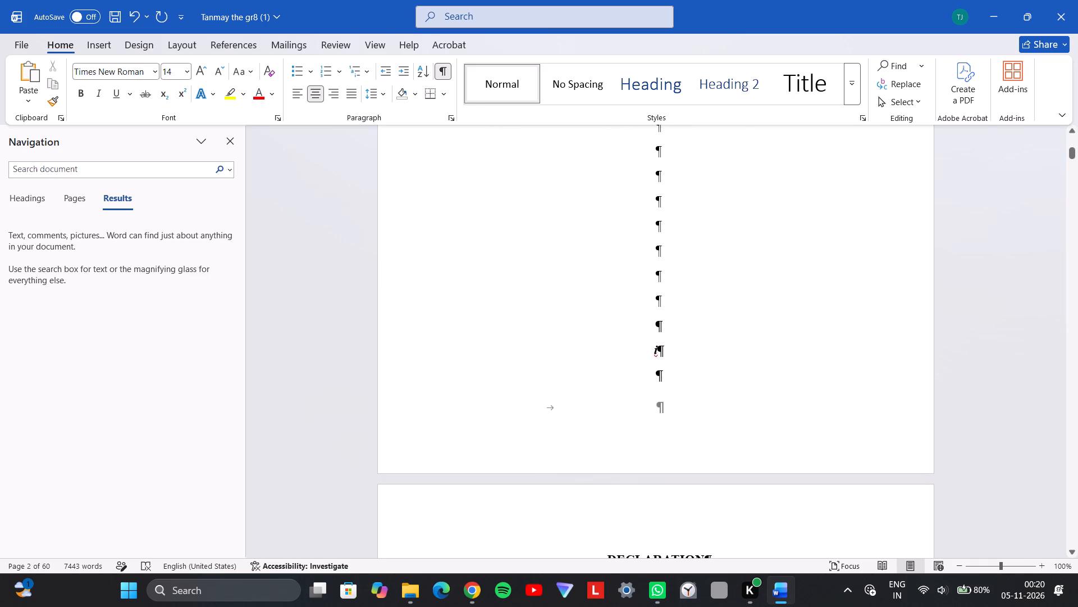
key("space")
key("space")
key("space")
key("space")
key("space")
key("space")
key("space")
key("space")
key("space")
key("space")
key("space")
key("space")
key("space")
key("space")
key("space")
key("space")
key("space")
key("space")
key("space")
key("space")
key("ctrl+v")
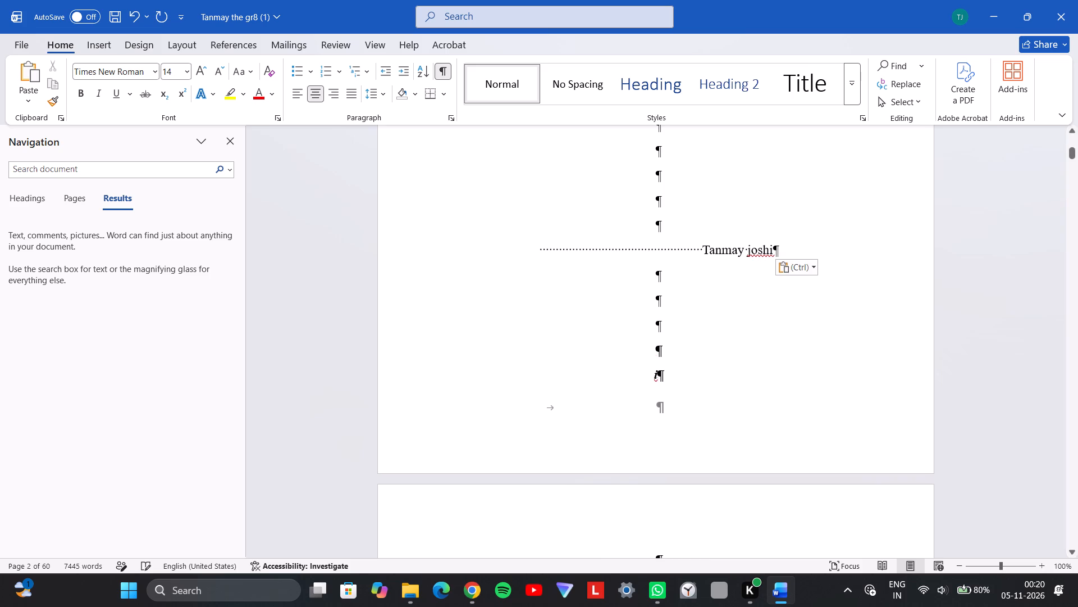
Insert a short underscore signature rule preceded by spaces on the line above the pasted student's name.
left_click(655, 224)
key("space")
key("space")
key("space")
key("space")
key("space")
key("space")
key("space")
key("space")
key("space")
key("space")
key("space")
key("space")
key("space")
key("space")
key("space")
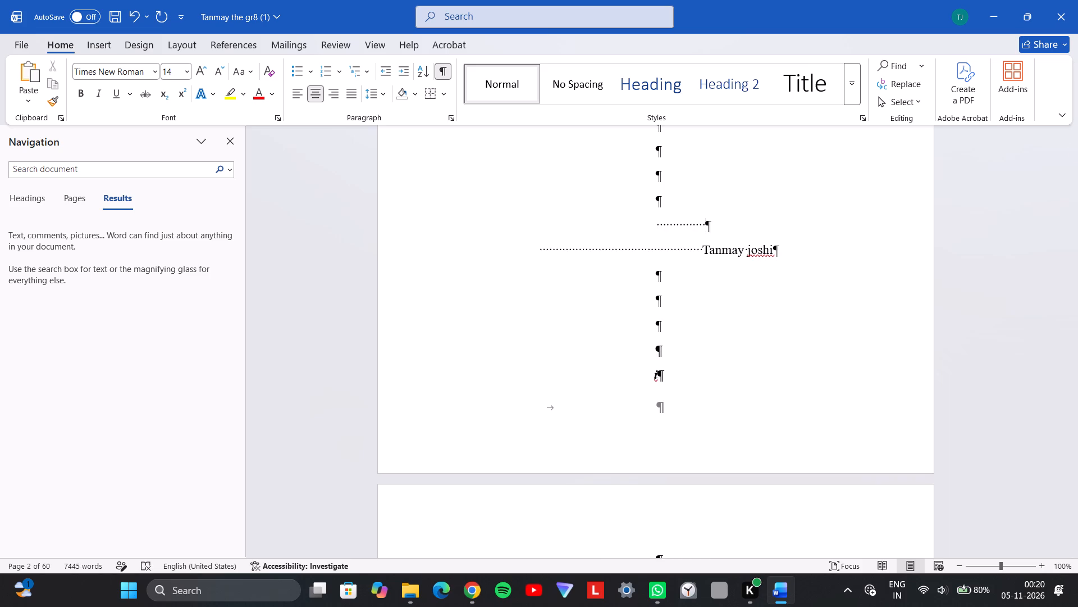
key("minus")
key("BackSpace")
key("shift+underscore")
key("shift+underscore")
key("shift+underscore")
key("shift+underscore")
key("shift+underscore")
key("shift+underscore")
key("shift+underscore")
key("shift+underscore")
key("shift+underscore")
key("shift+underscore")
key("shift+underscore")
key("shift+underscore")
key("shift+underscore")
key("shift+underscore")
key("shift+underscore")
key("shift+underscore")
key("shift+underscore")
key("shift+underscore")
key("shift+underscore")
key("shift+underscore")
key("BackSpace")
key("BackSpace")
key("BackSpace")
key("BackSpace")
key("BackSpace")
key("BackSpace")
key("BackSpace")
key("BackSpace")
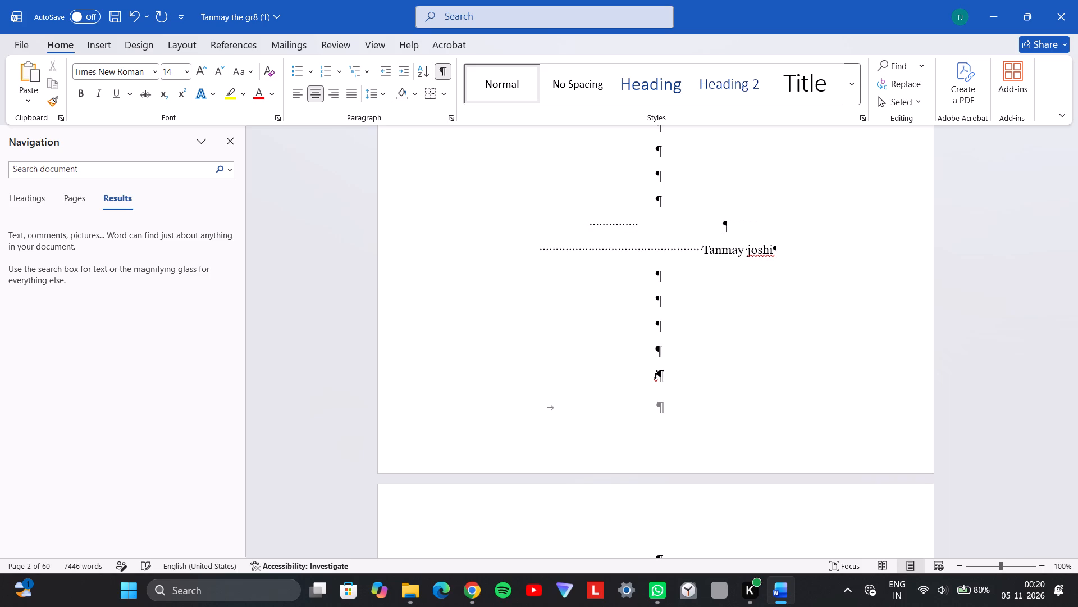
key("BackSpace")
key("BackSpace")
key("BackSpace")
Add a wide run of spaces before the signature rule to shift it over the student's name.
left_click(643, 230)
key("space")
key("space")
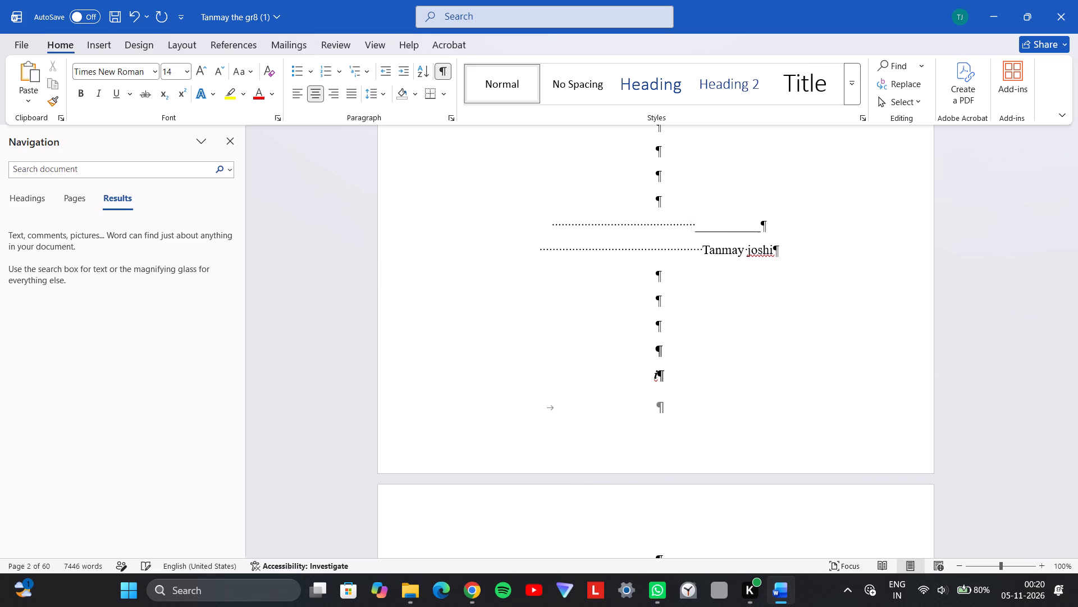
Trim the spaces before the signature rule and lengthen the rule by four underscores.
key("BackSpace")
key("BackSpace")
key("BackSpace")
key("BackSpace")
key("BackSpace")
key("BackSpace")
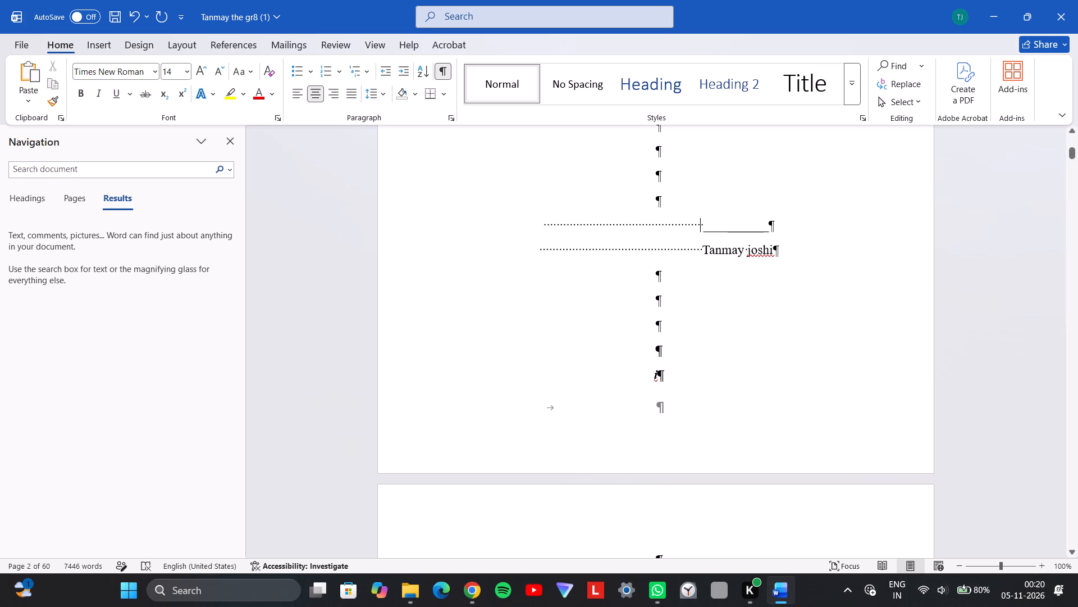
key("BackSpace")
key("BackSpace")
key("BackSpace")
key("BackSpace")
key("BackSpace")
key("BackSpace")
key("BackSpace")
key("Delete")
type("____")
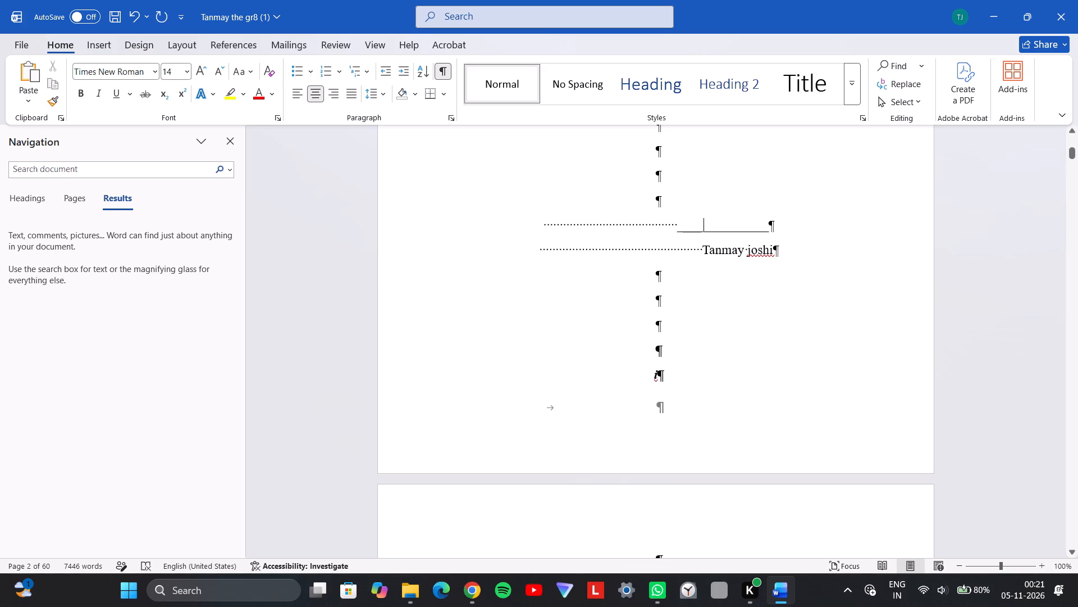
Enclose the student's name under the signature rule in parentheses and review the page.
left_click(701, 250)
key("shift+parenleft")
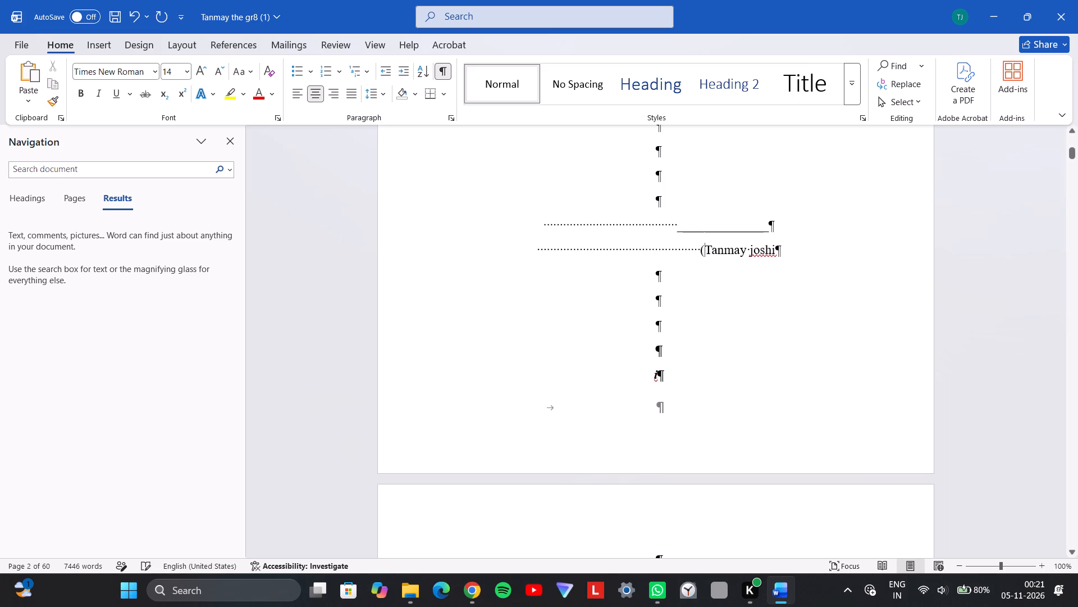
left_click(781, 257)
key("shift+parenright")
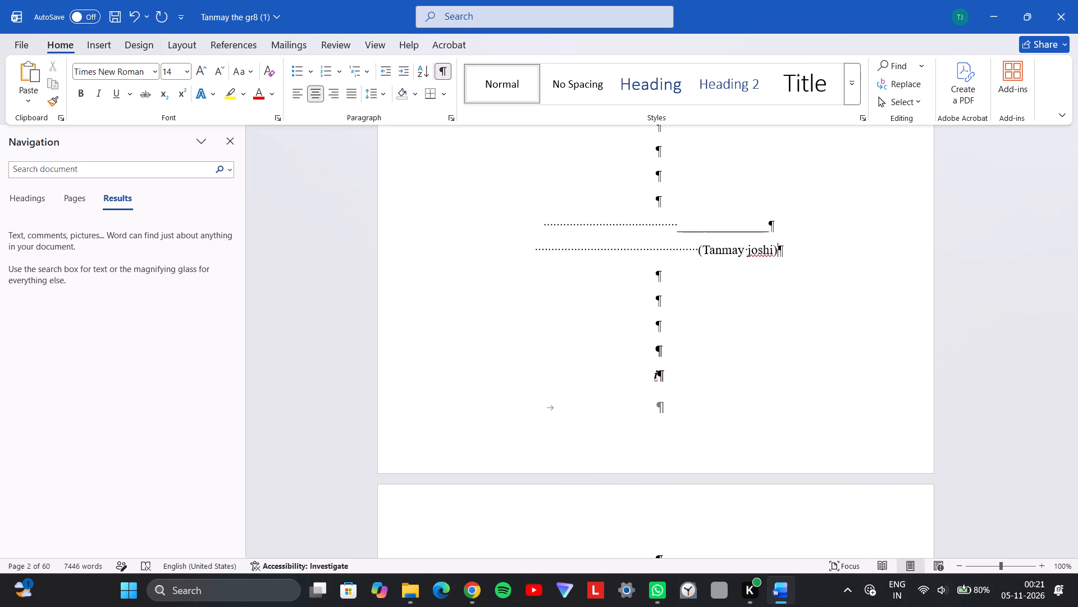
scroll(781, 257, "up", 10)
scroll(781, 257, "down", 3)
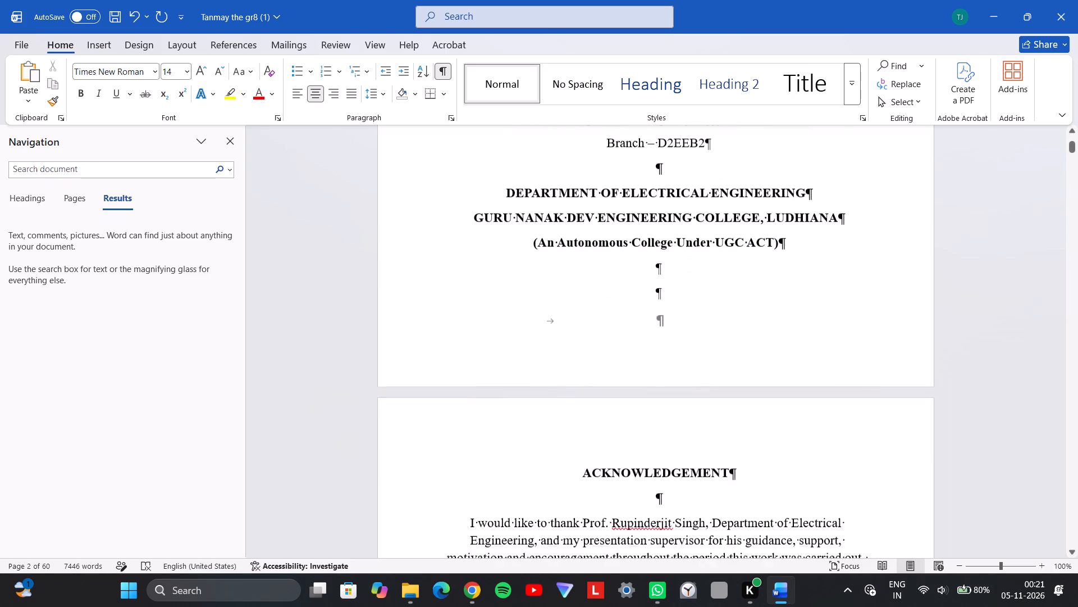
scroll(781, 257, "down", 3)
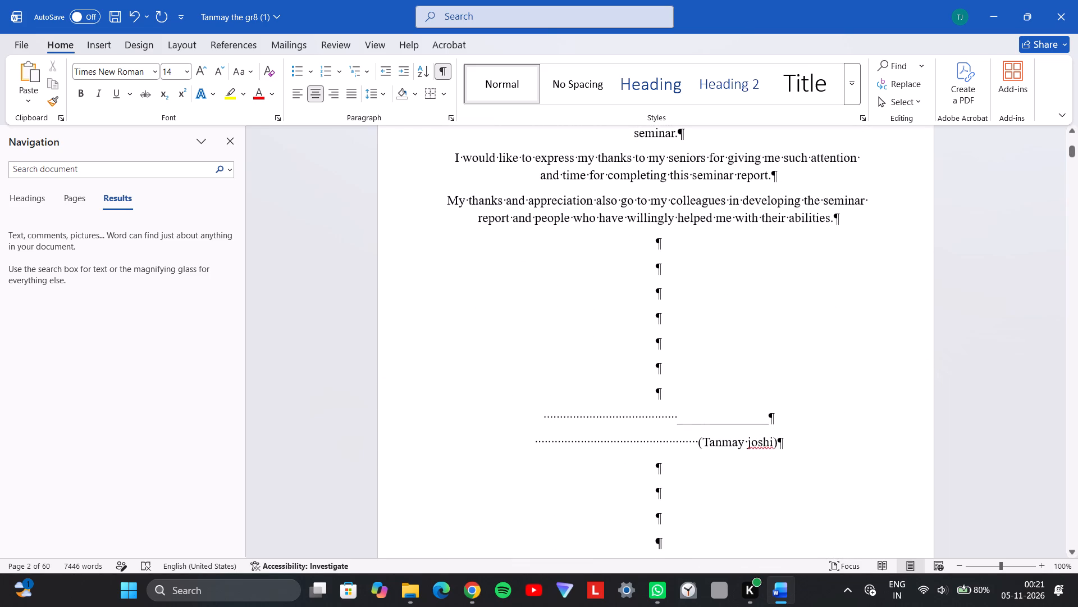
Undo the parentheses, signature rule, spacing and placement edits on the acknowledgement page back to the plain centred student's name.
key("ctrl+z")
key("ctrl+z")
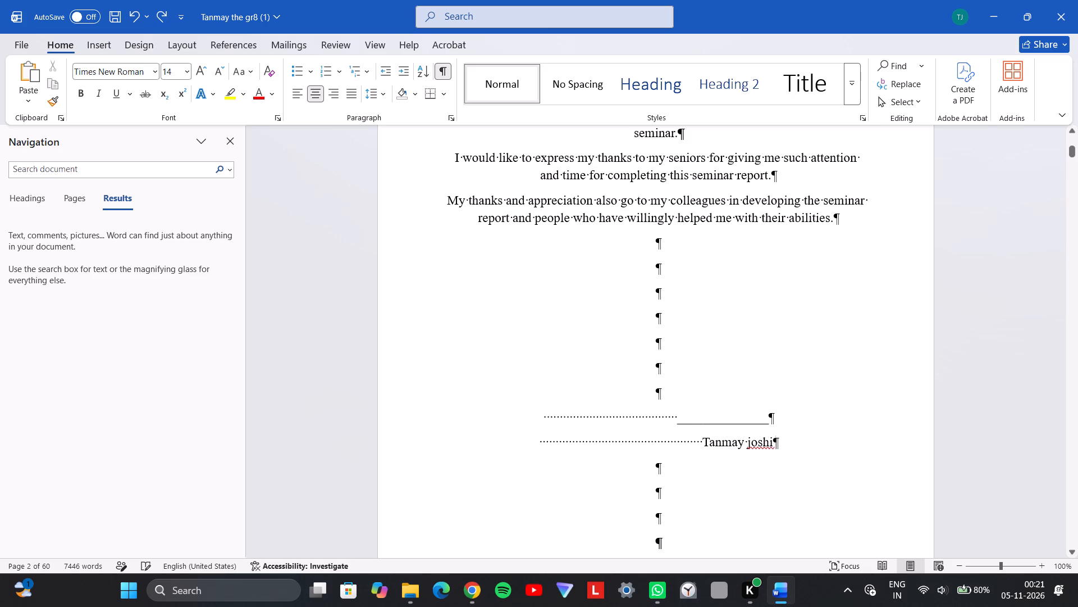
key("ctrl+z")
key("ctrl+z")
key("ctrl+z")
key("ctrl+z")
key("ctrl+z")
key("ctrl+z")
key("ctrl+z")
key("ctrl+z")
key("ctrl+z")
key("ctrl+z")
key("ctrl+z")
key("ctrl+z")
key("ctrl+z")
key("ctrl+z")
key("ctrl+z")
key("ctrl+z")
key("ctrl+z")
key("ctrl+z")
key("ctrl+z")
key("ctrl+z")
key("ctrl+z")
key("ctrl+z")
key("ctrl+z")
key("ctrl+z")
key("ctrl+z")
key("ctrl+z")
key("ctrl+z")
key("ctrl+z")
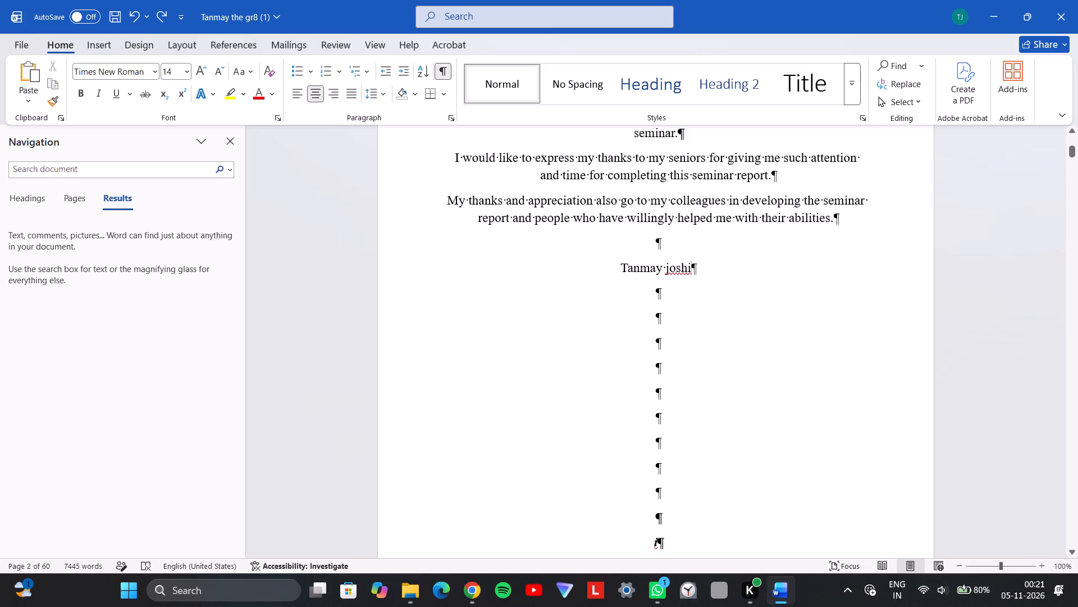
Left-align the student's name below the closing paragraph of the acknowledgement.
left_click(620, 271)
key("BackSpace")
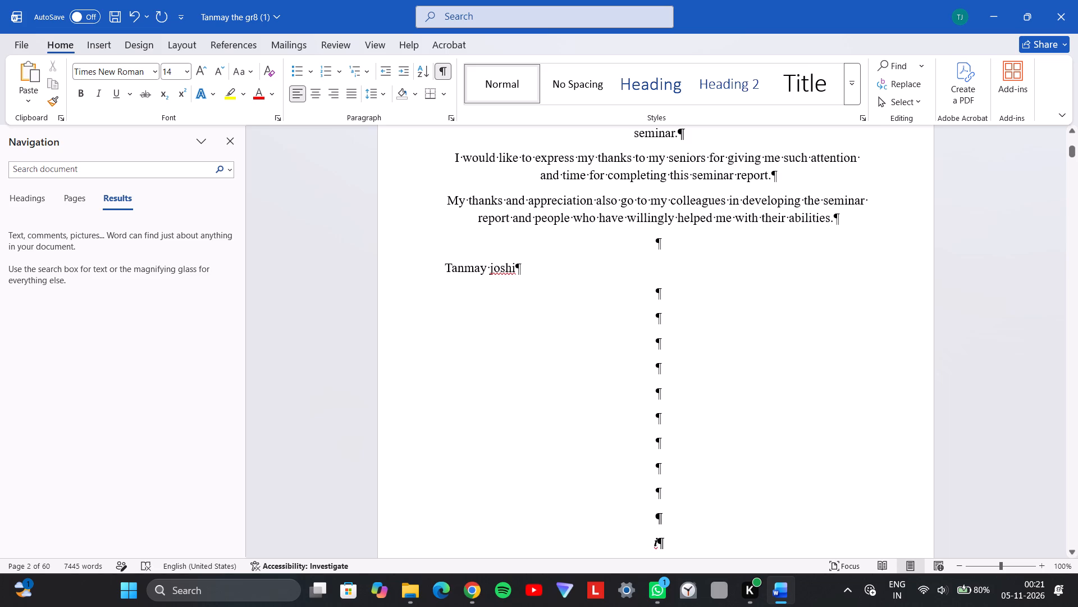
Delete the underscore signature rule and the first few spaces after it above the department line on the declaration page.
scroll(698, 291, "down", 3)
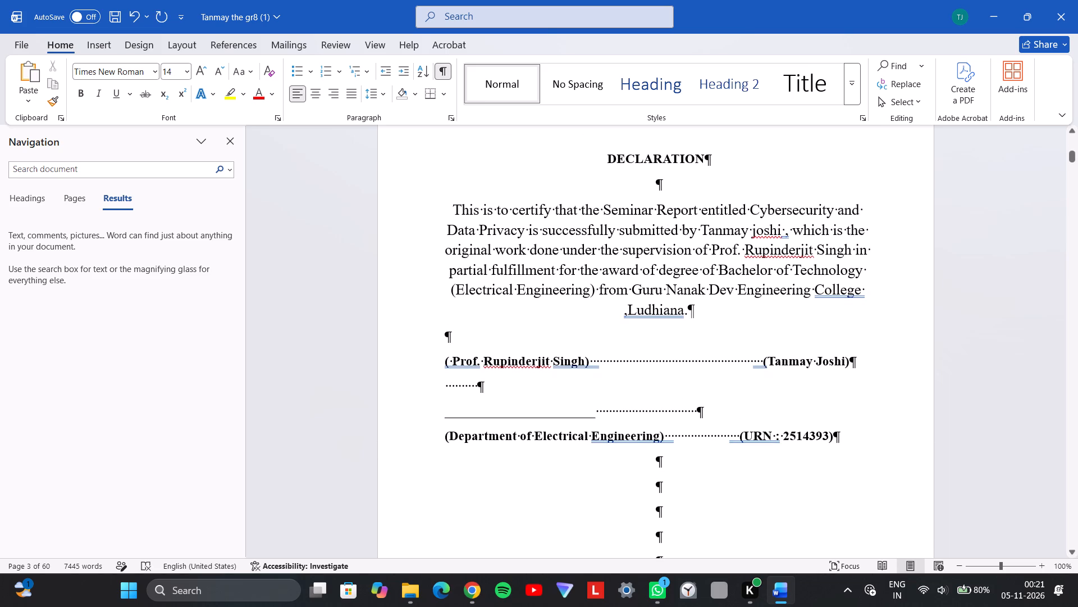
scroll(698, 291, "down", 5)
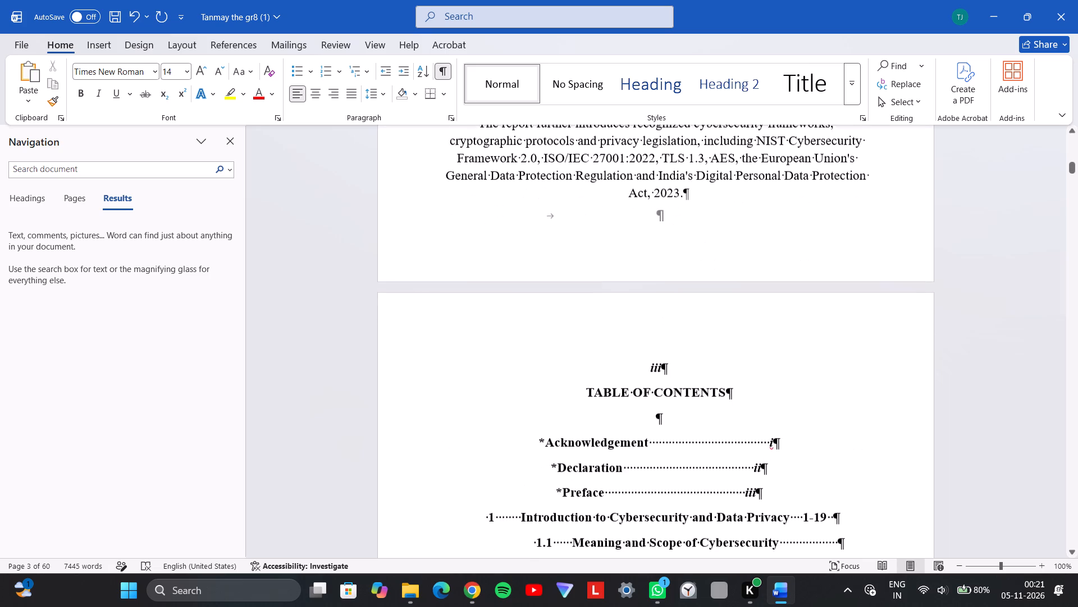
scroll(698, 291, "up", 9)
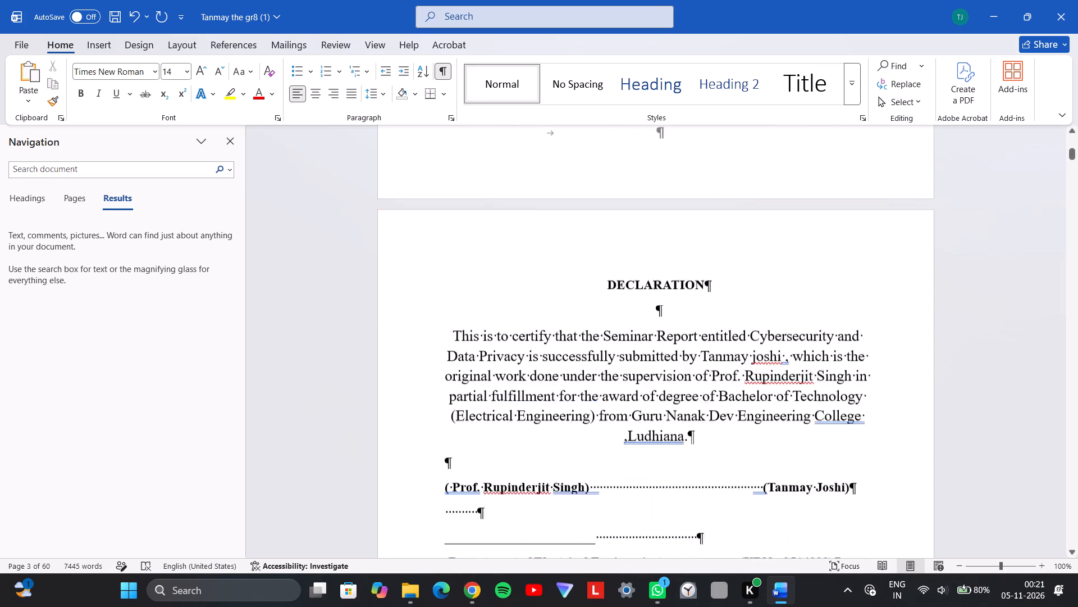
scroll(698, 291, "up", 6)
scroll(698, 291, "down", 2)
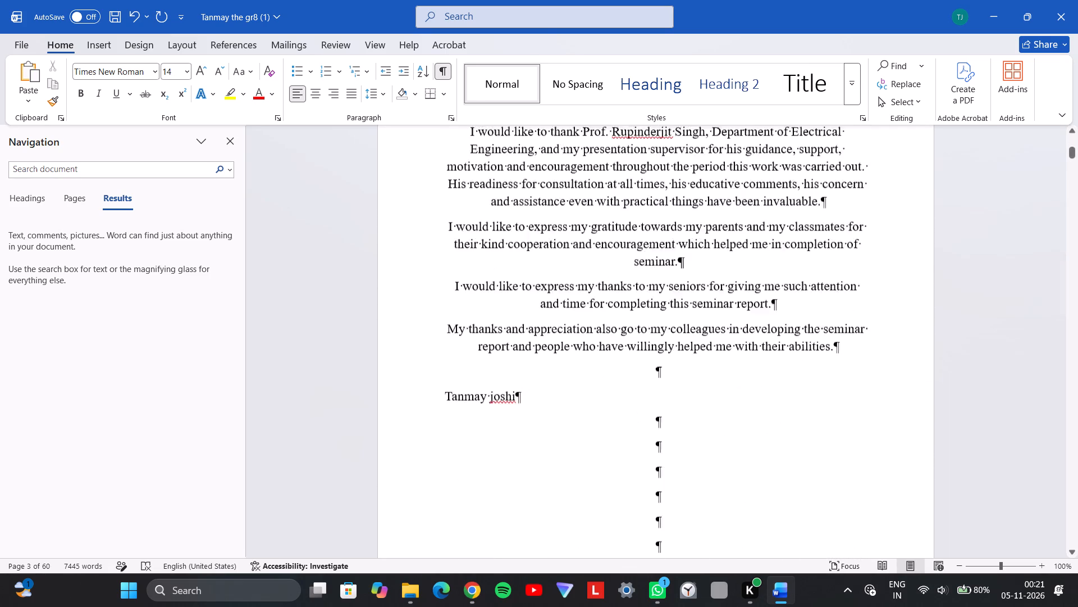
scroll(698, 291, "down", 3)
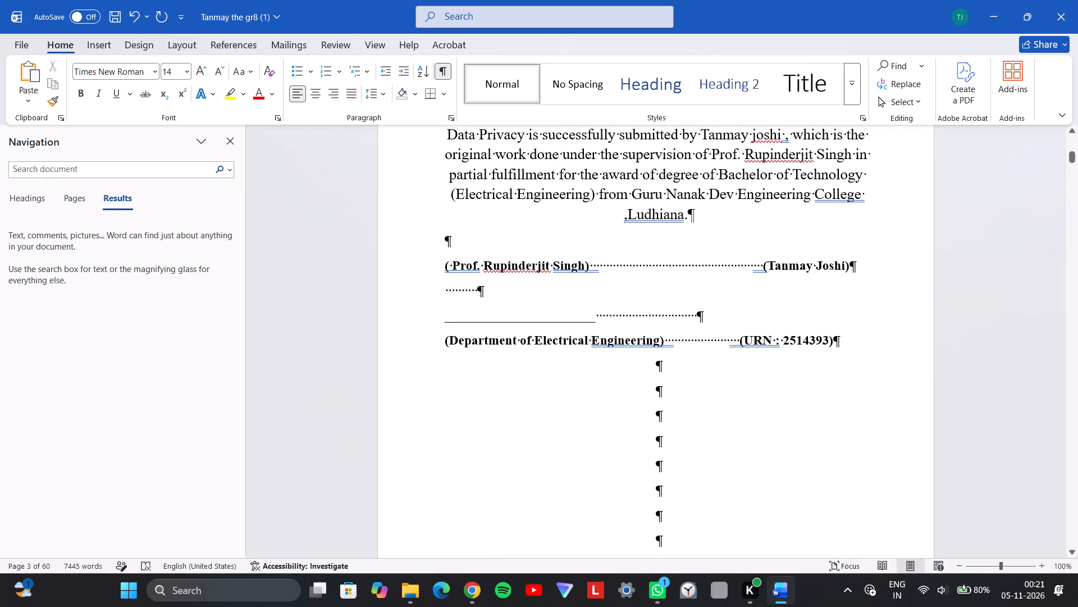
left_click_drag(445, 320, 611, 310)
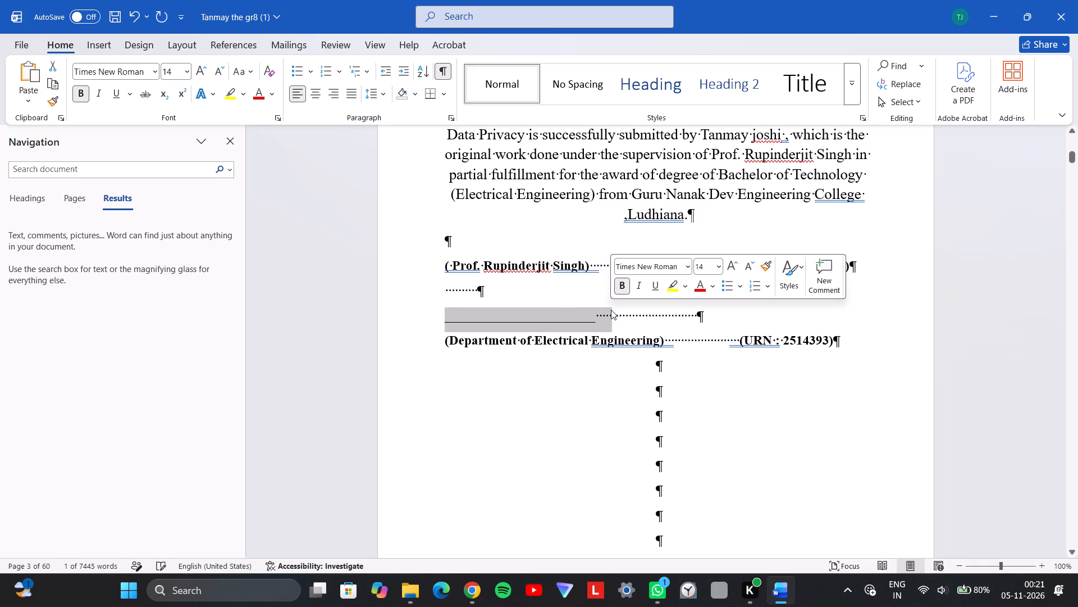
key("BackSpace")
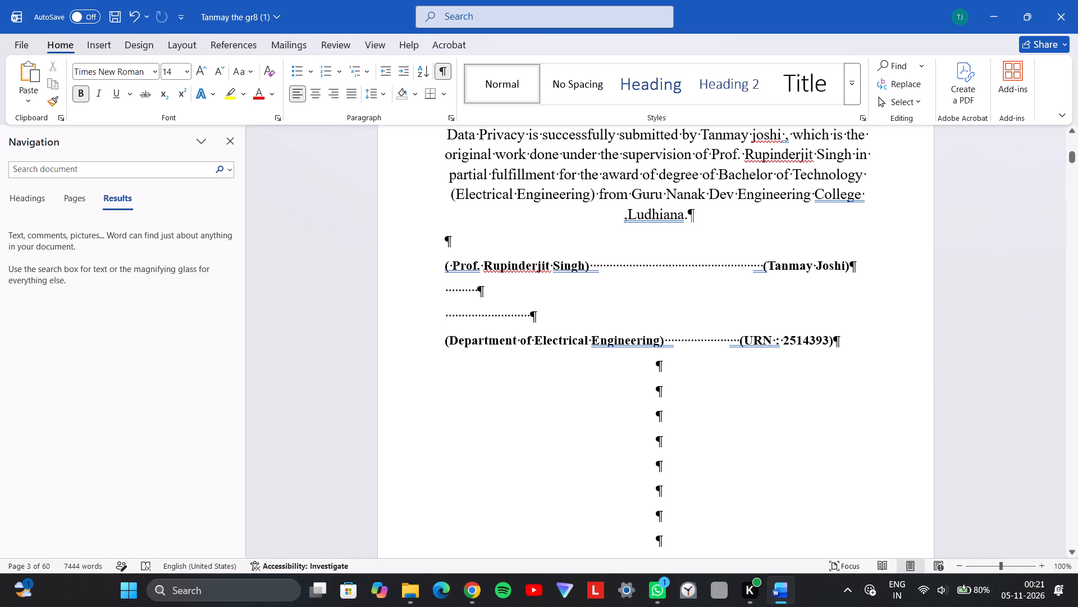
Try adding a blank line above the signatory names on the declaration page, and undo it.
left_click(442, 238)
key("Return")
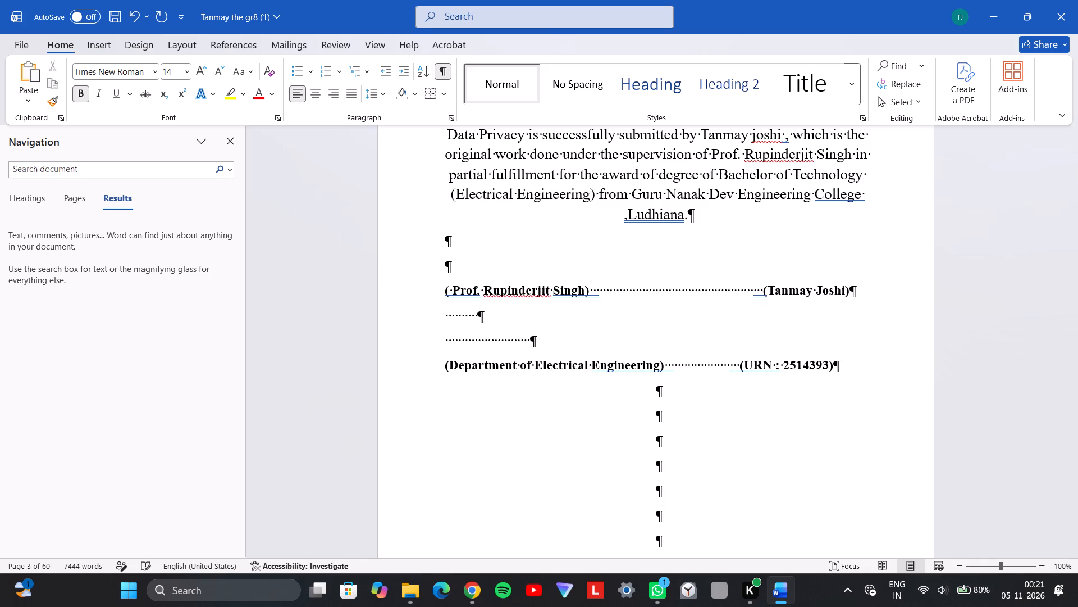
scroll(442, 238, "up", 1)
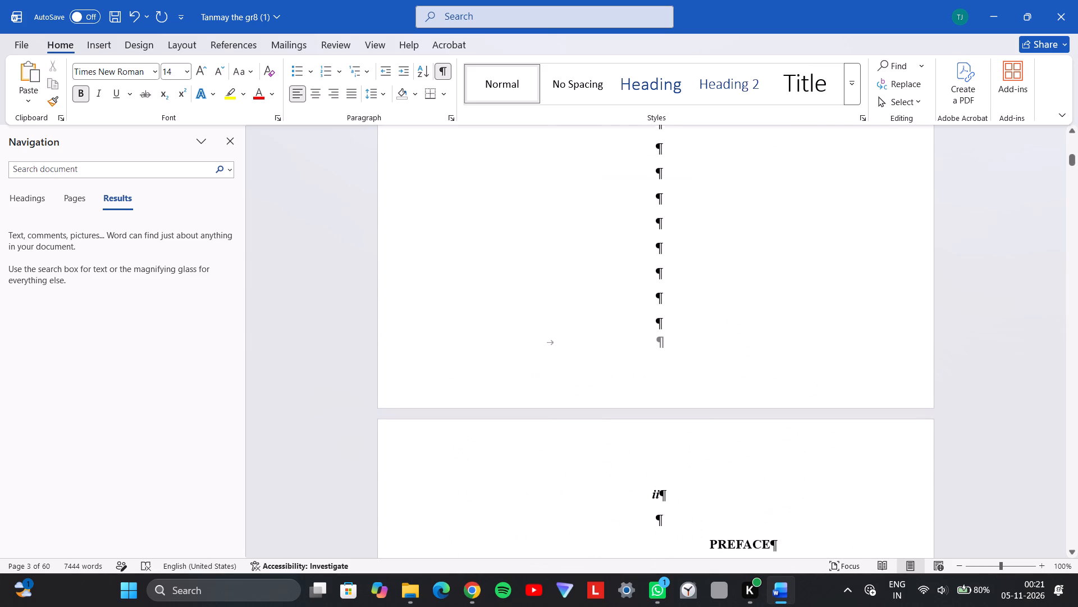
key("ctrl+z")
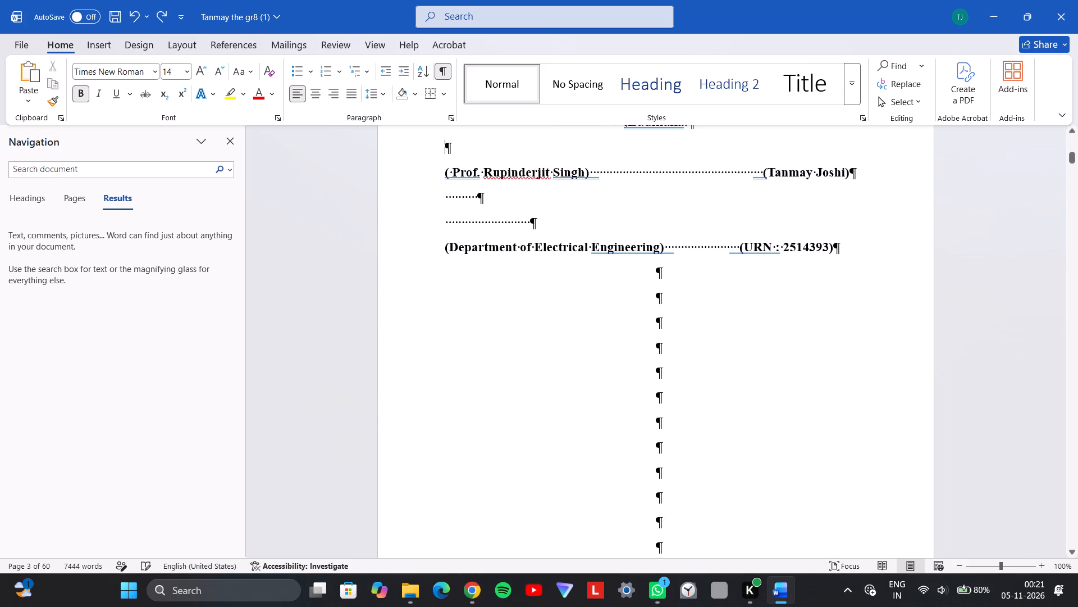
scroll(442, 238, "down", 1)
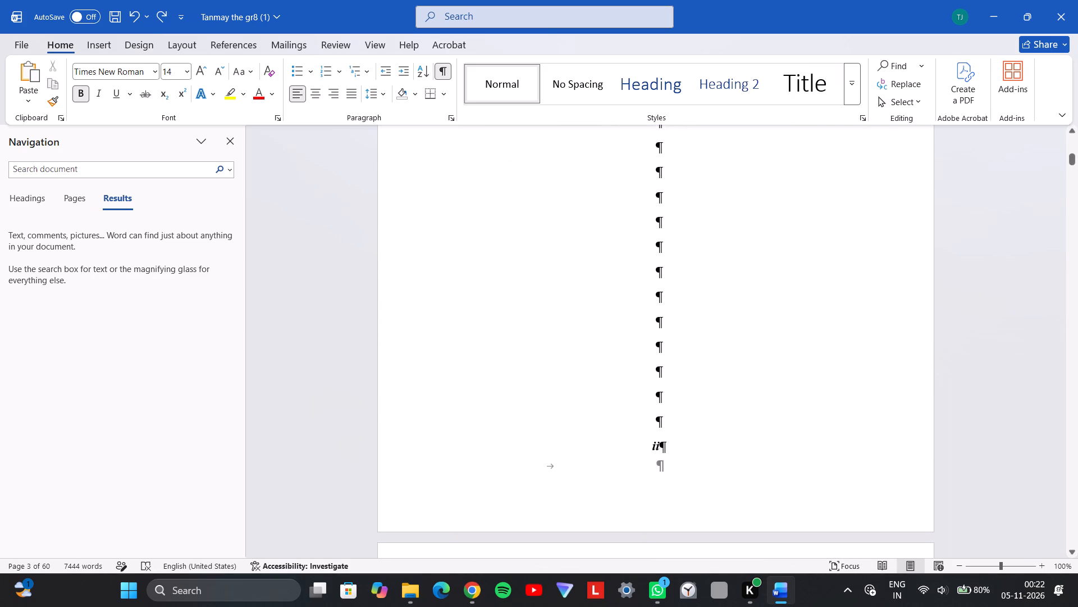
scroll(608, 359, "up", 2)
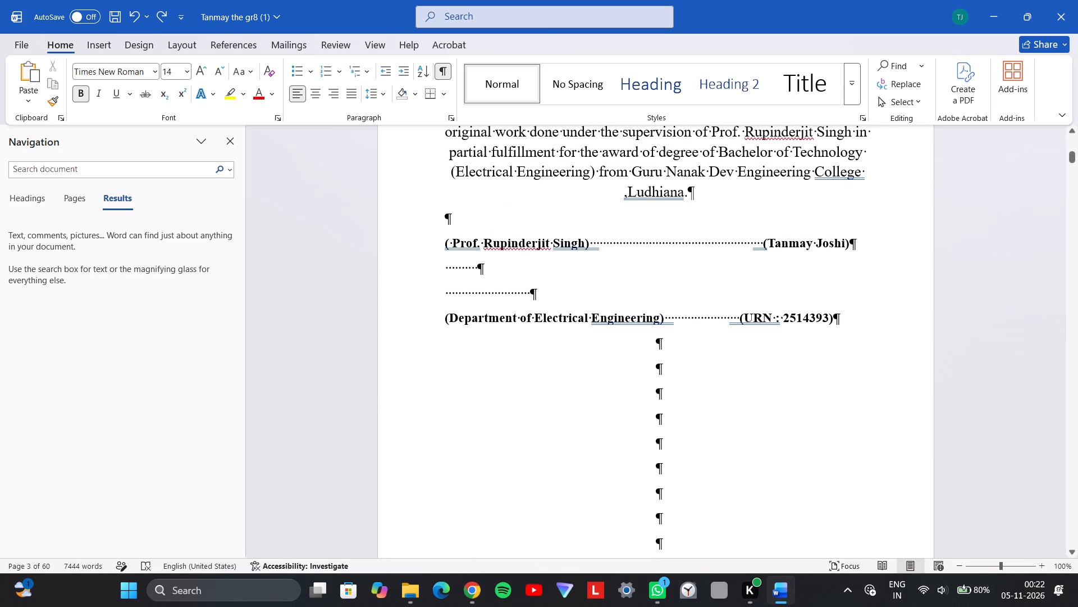
Bold the college name and city, "Guru Nanak Dev Engineering College ,Ludhiana", at the end of the declaration paragraph.
scroll(486, 253, "down", 1)
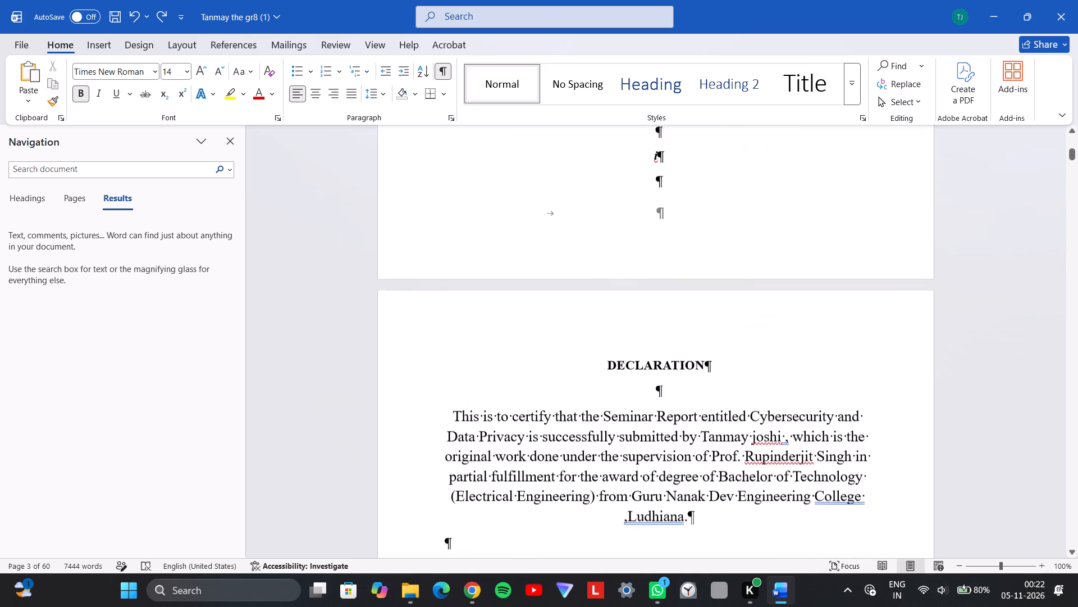
scroll(486, 253, "down", 1)
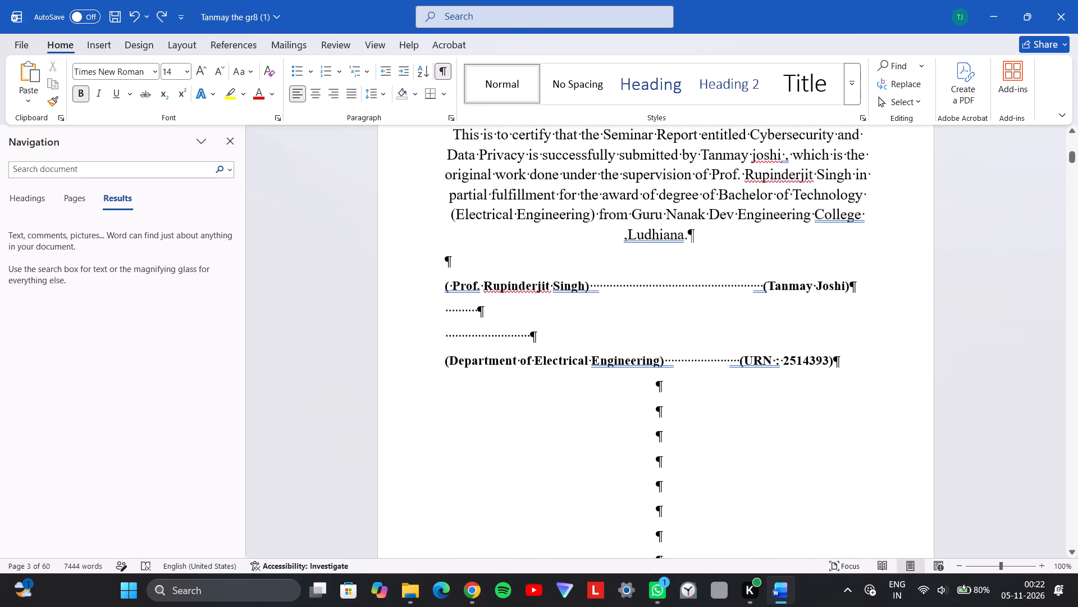
scroll(486, 253, "down", 1)
left_click(629, 214)
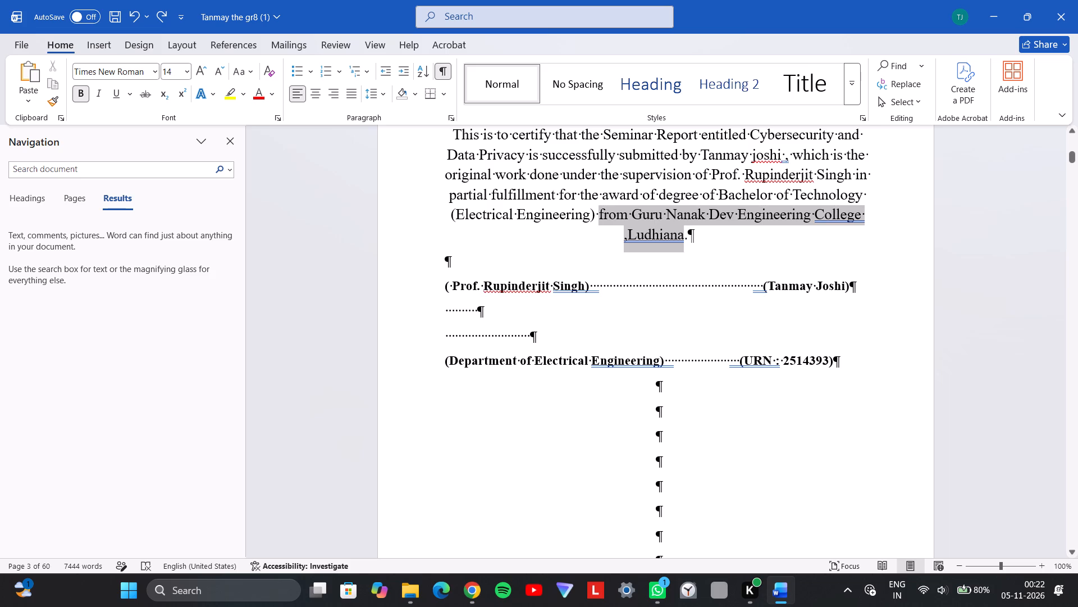
left_click(628, 212)
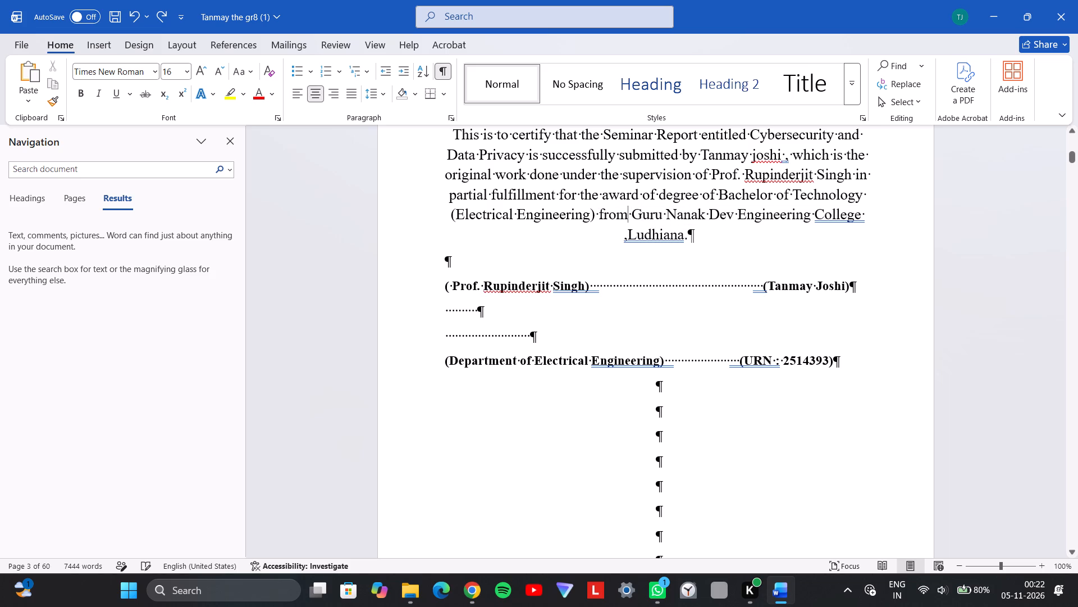
left_click(634, 213)
left_click_drag(634, 213, 668, 237)
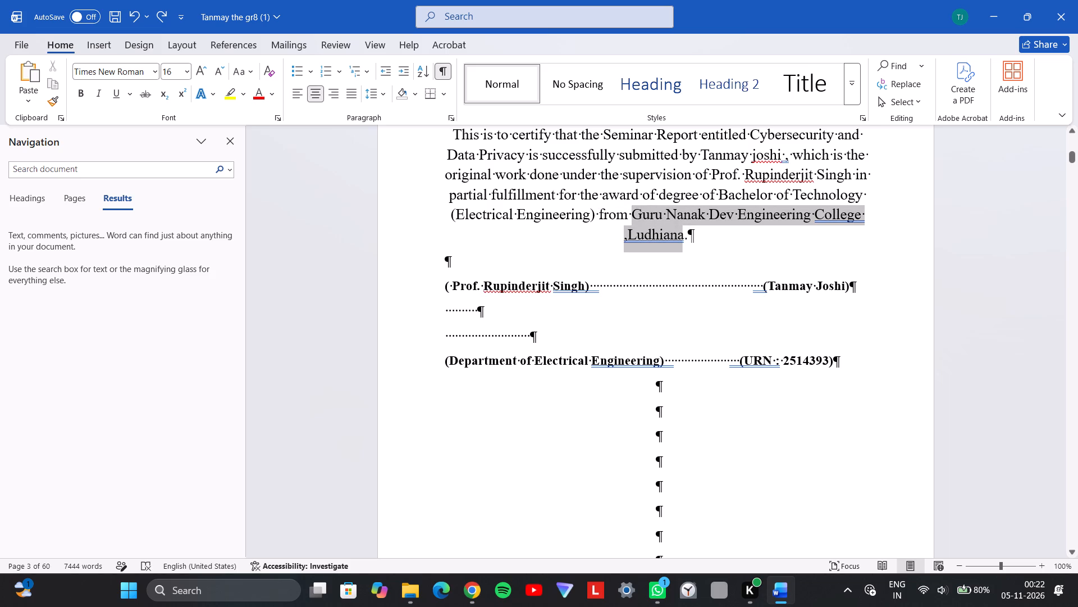
left_click_drag(668, 237, 678, 237)
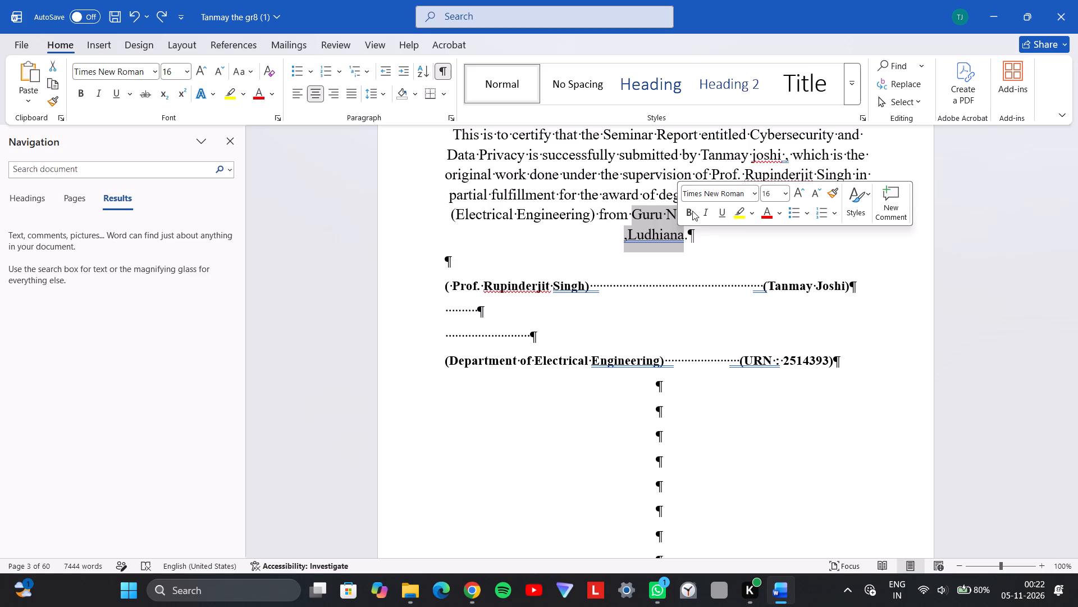
left_click(692, 211)
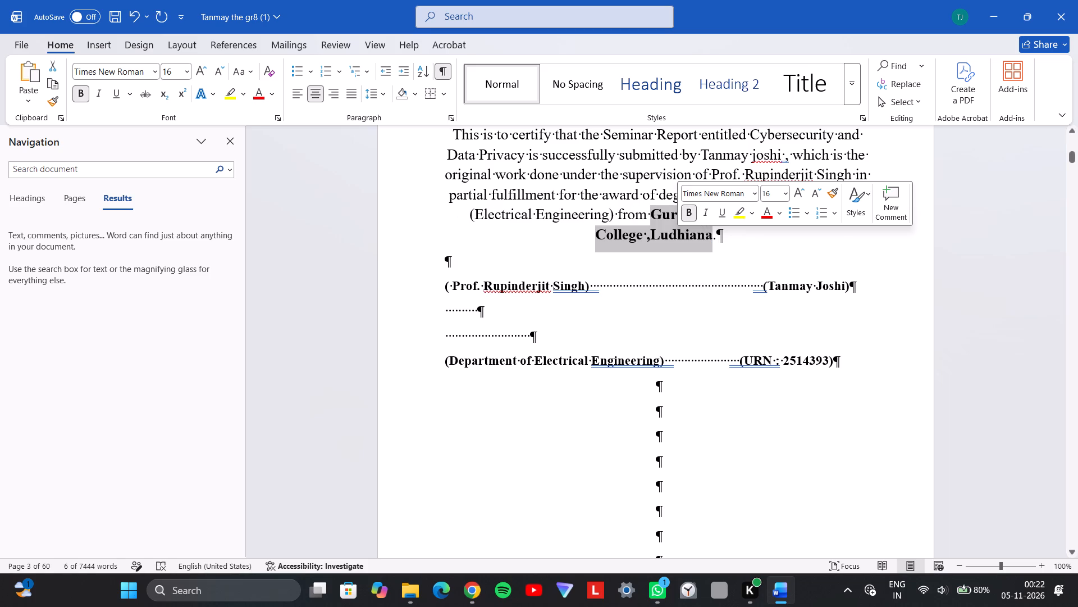
left_click(746, 241)
Bold the letters "Semina" of "Seminar Report" in the declaration paragraph's first line.
scroll(708, 221, "up", 1)
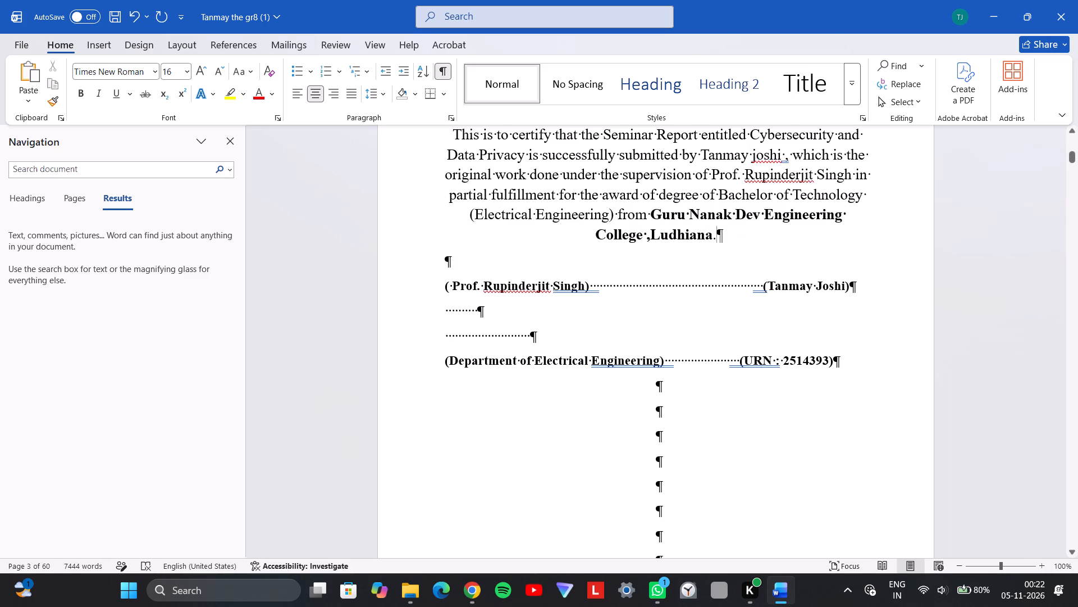
scroll(708, 221, "up", 1)
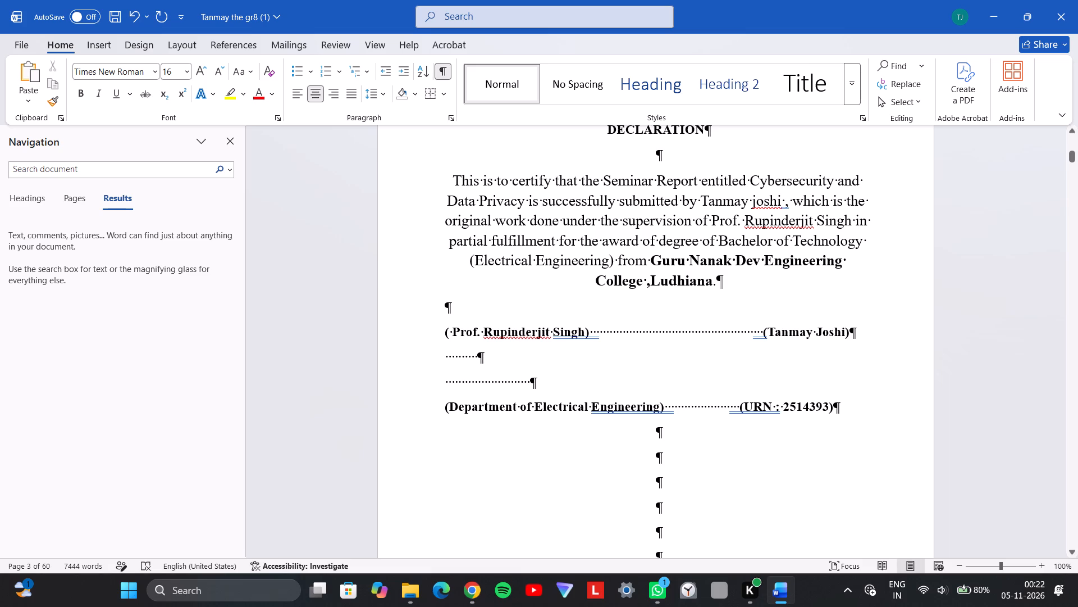
left_click_drag(606, 179, 609, 179)
left_click_drag(609, 179, 648, 180)
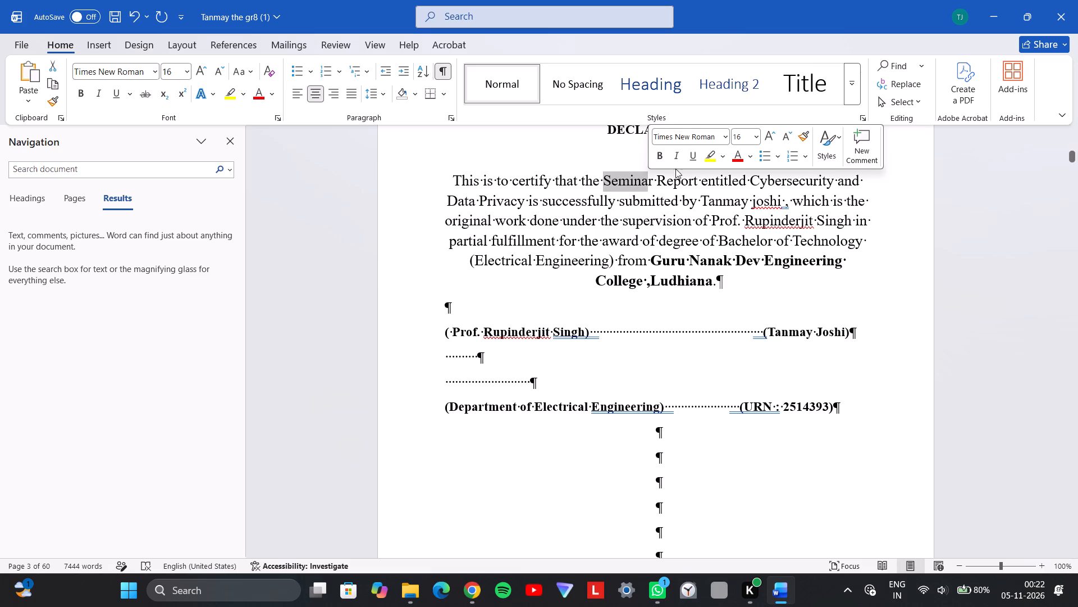
left_click(654, 147)
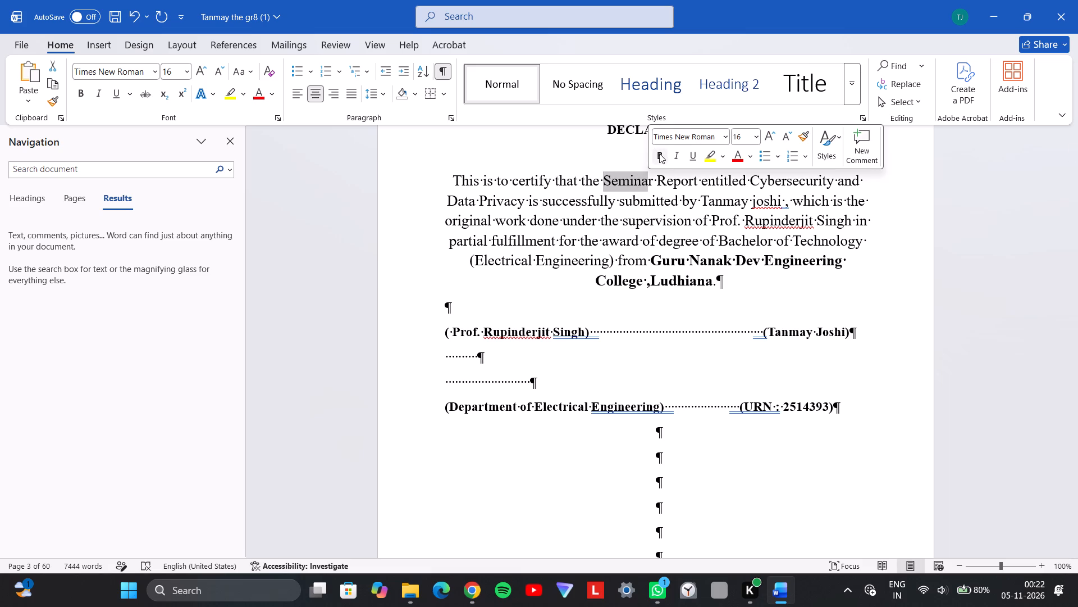
left_click(659, 153)
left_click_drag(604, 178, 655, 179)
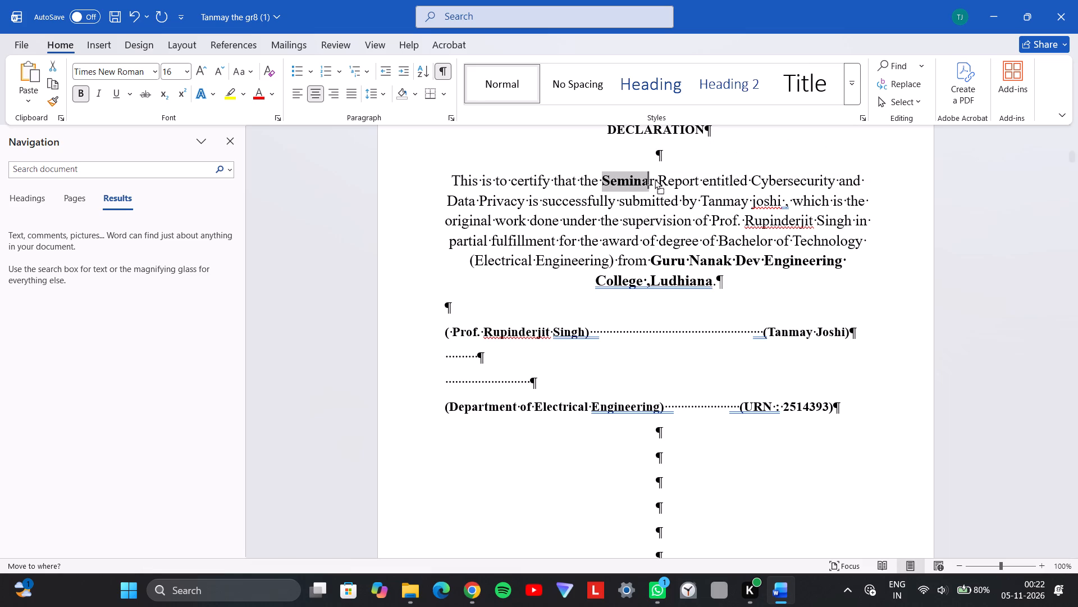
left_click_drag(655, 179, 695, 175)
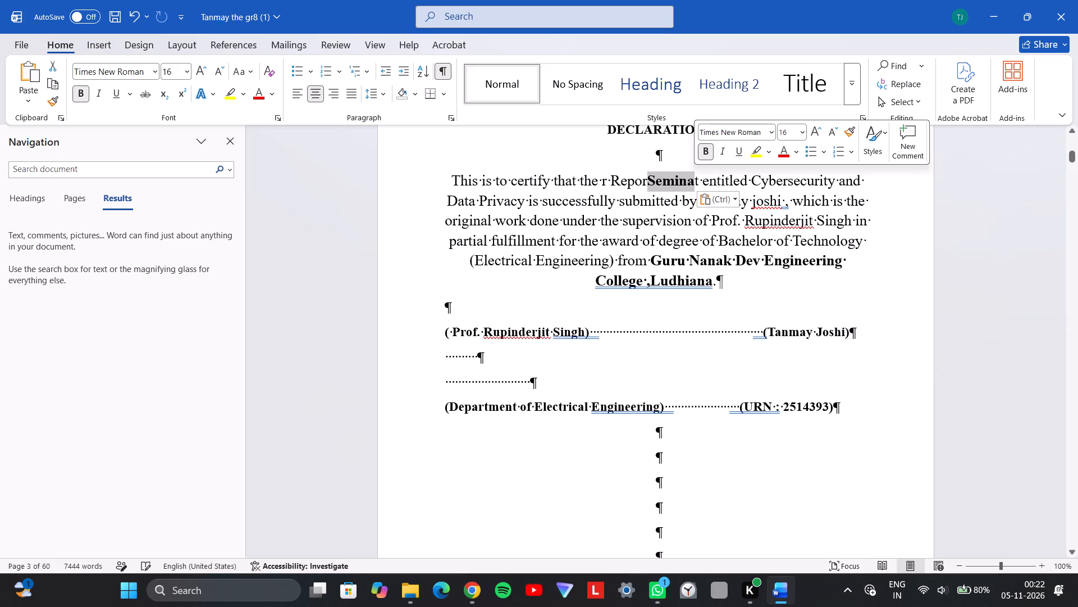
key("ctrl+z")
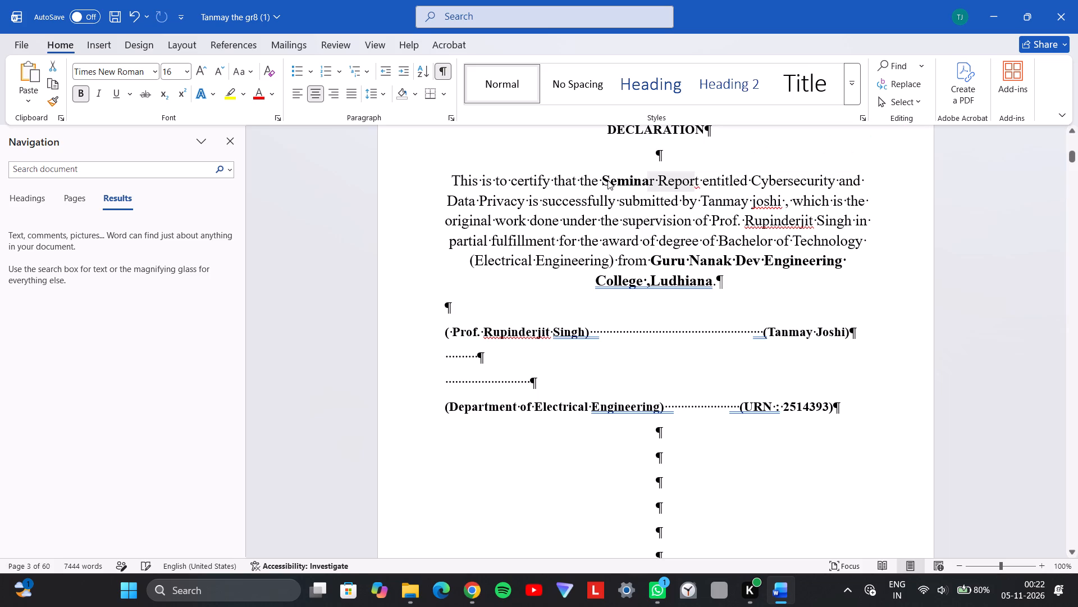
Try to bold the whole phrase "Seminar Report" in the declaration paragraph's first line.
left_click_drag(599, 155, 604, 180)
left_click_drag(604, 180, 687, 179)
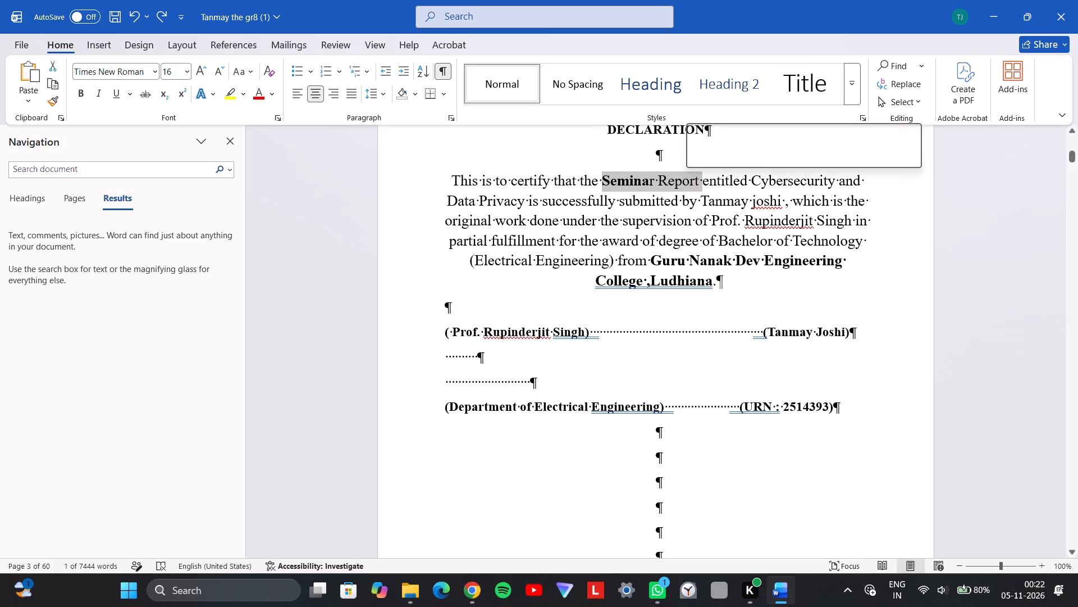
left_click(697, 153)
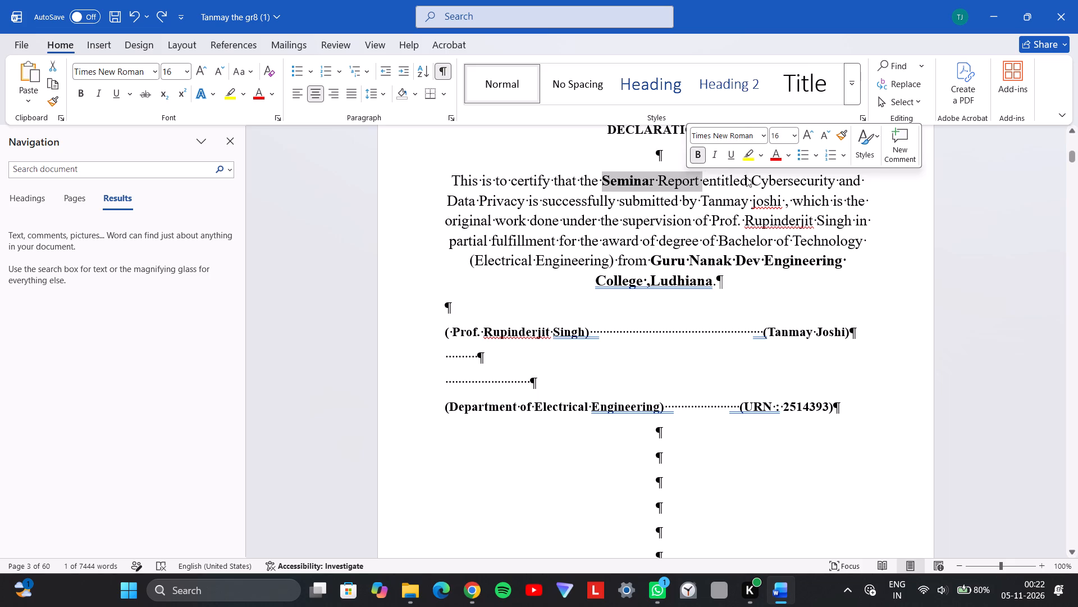
Bold the report title "Cybersecurity and Data Privacy" in the declaration paragraph.
left_click_drag(749, 179, 577, 196)
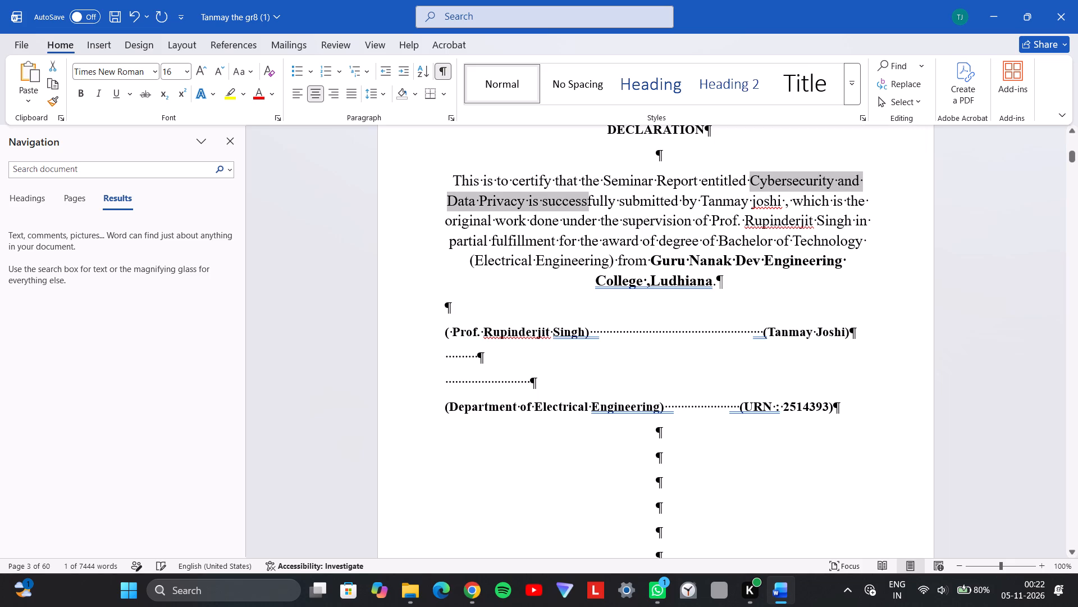
left_click_drag(577, 196, 529, 206)
left_click(538, 181)
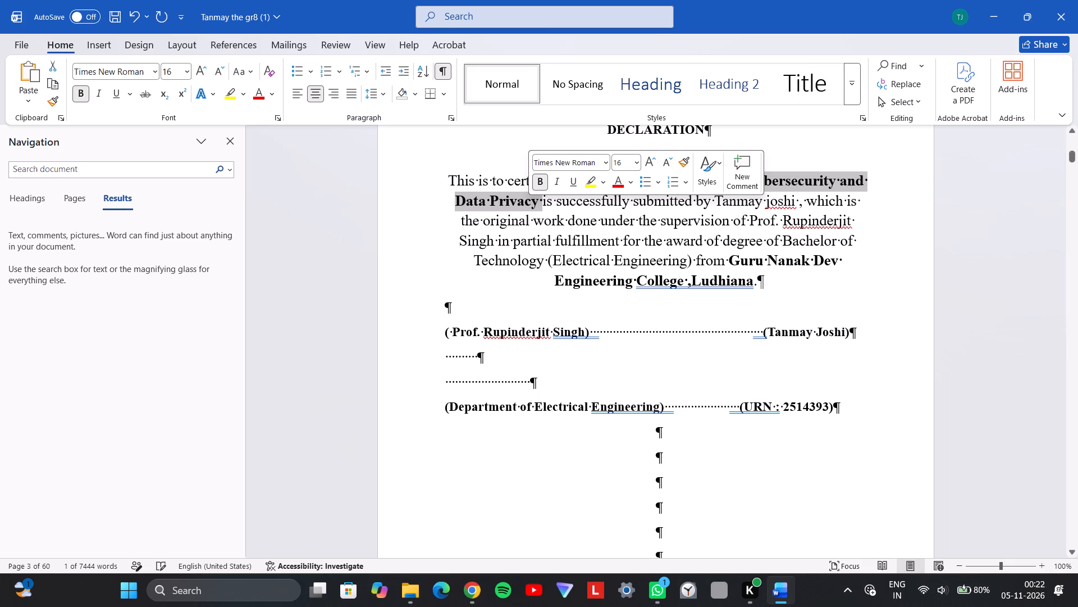
left_click(881, 251)
Bold the student's name after "submitted by" in the declaration paragraph.
left_click_drag(717, 202, 759, 200)
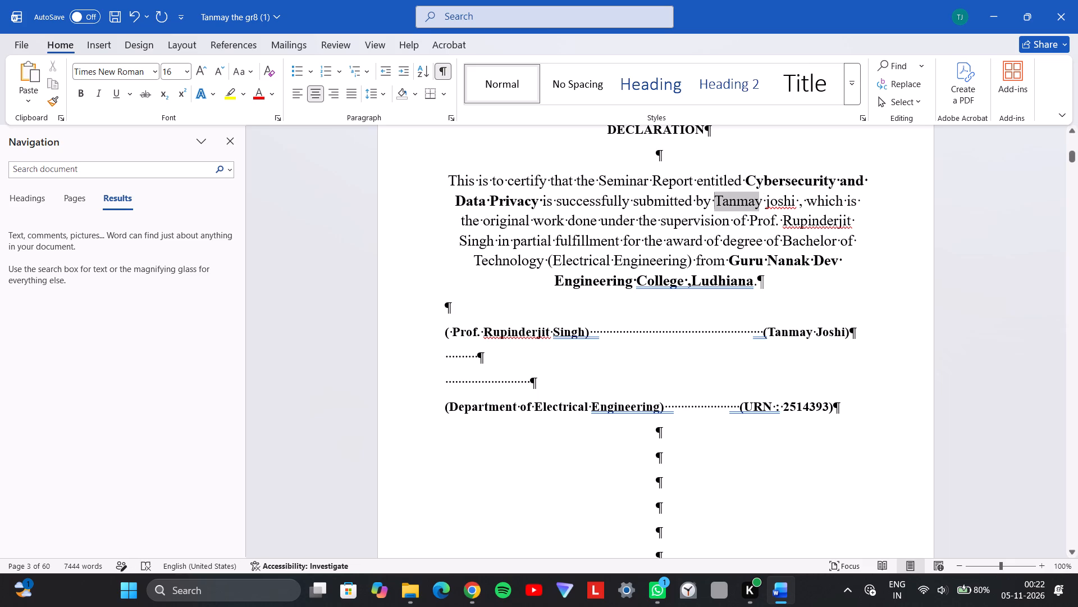
left_click_drag(759, 200, 782, 200)
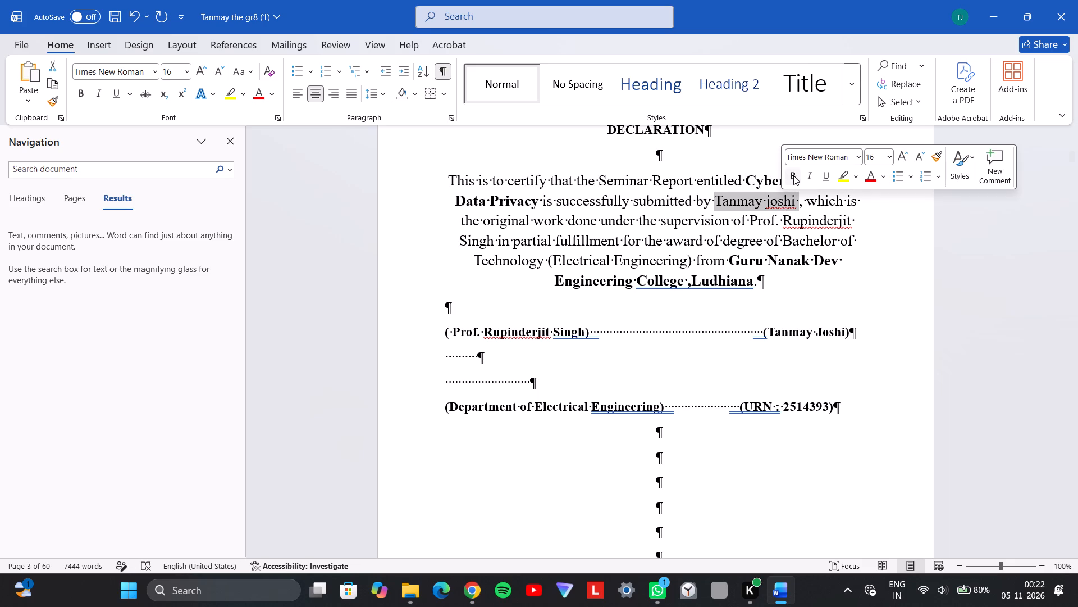
left_click(793, 175)
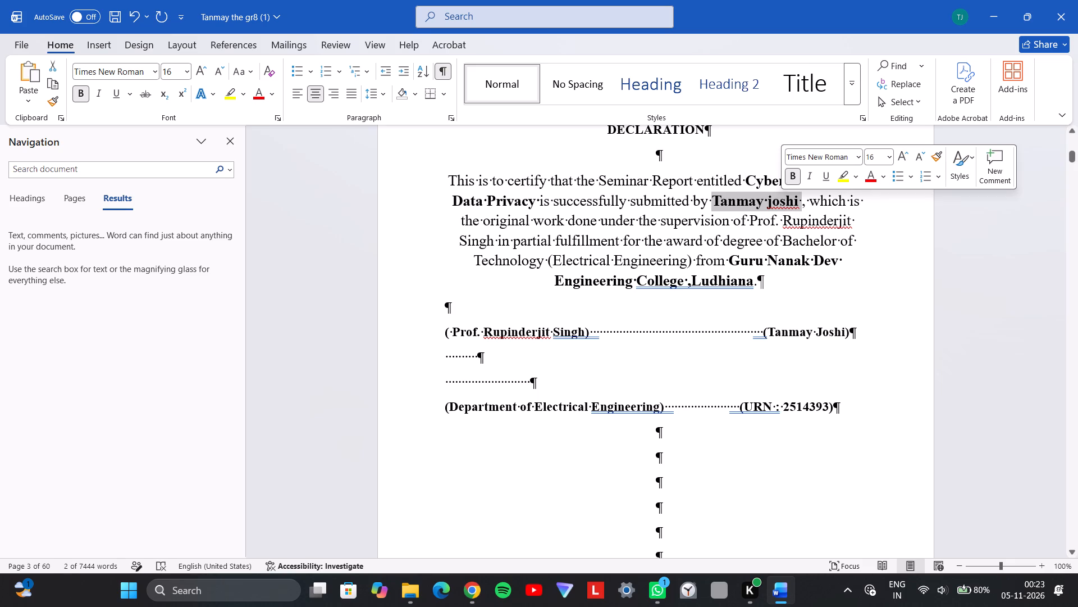
Bold the supervising professor's title and name after "under the supervision of" in the declaration paragraph.
left_click_drag(748, 221, 530, 255)
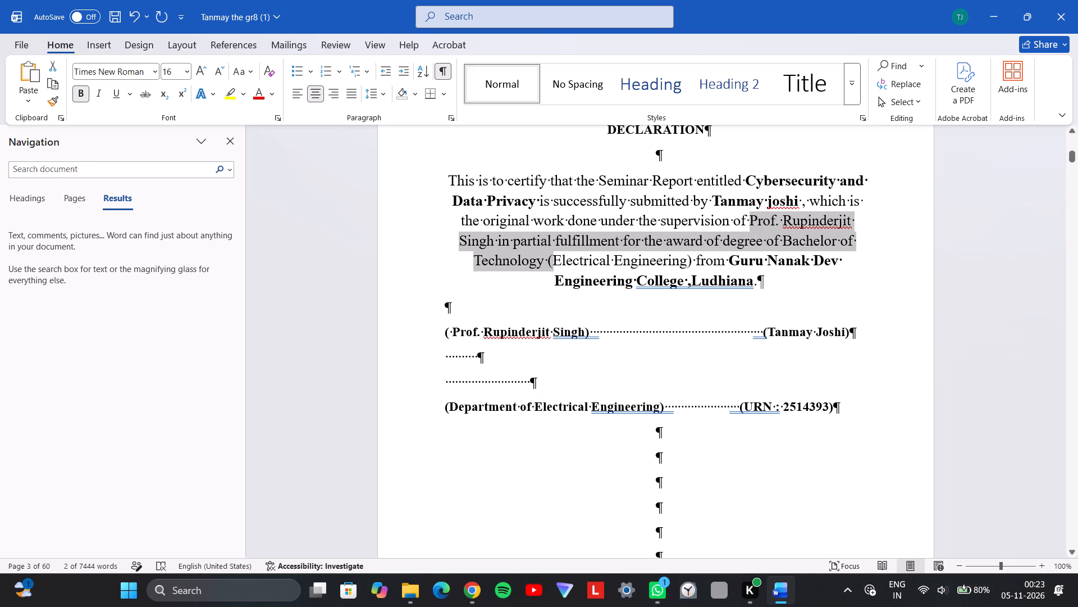
left_click_drag(530, 255, 496, 241)
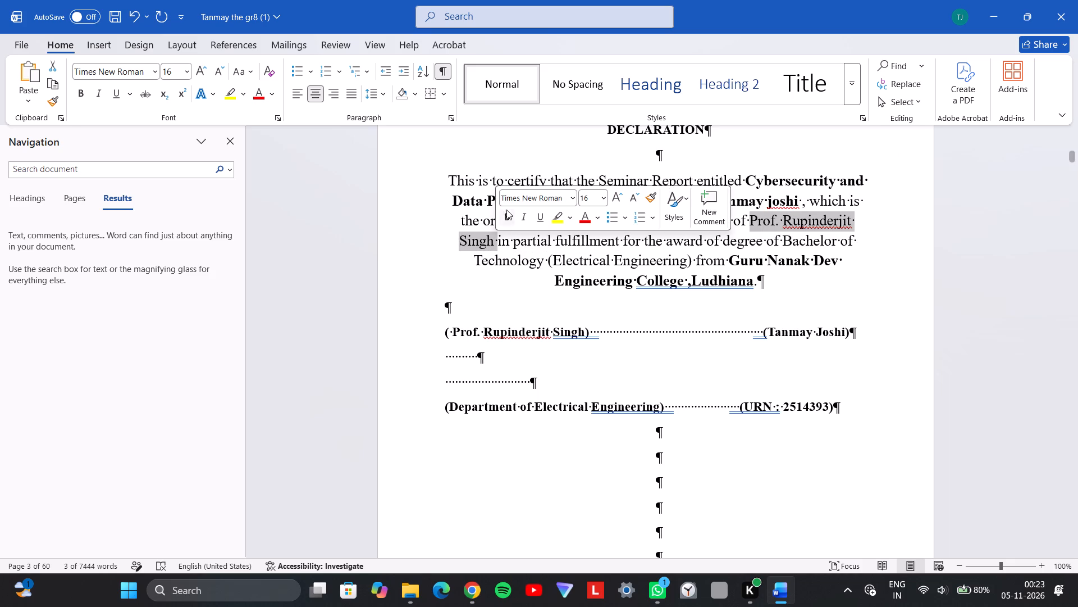
left_click(505, 215)
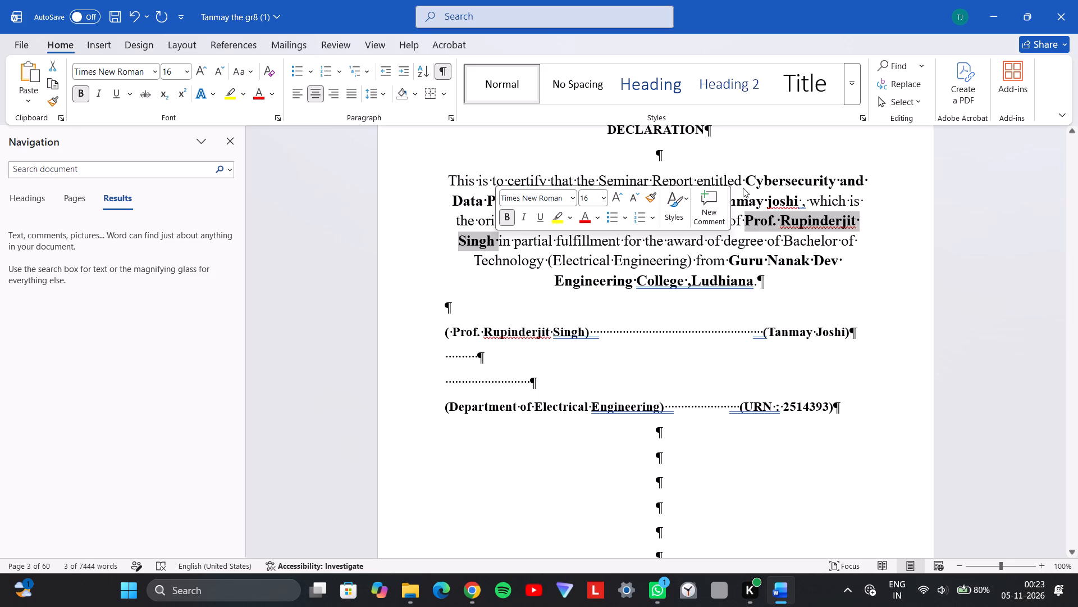
Bold the full phrase "Seminar Report" in the declaration paragraph's first line.
left_click_drag(598, 176, 620, 179)
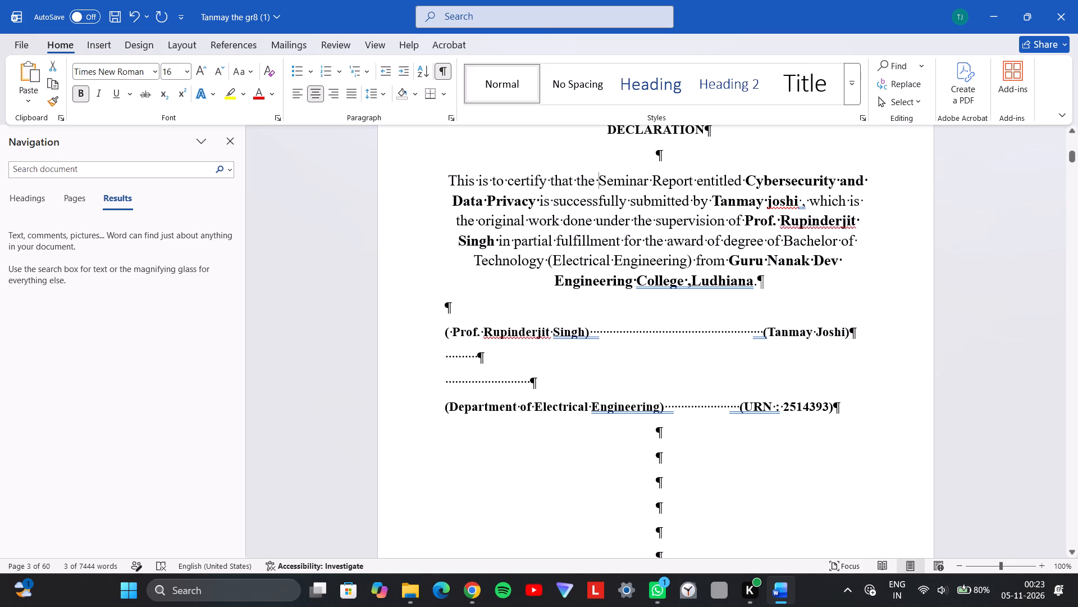
left_click_drag(620, 179, 679, 179)
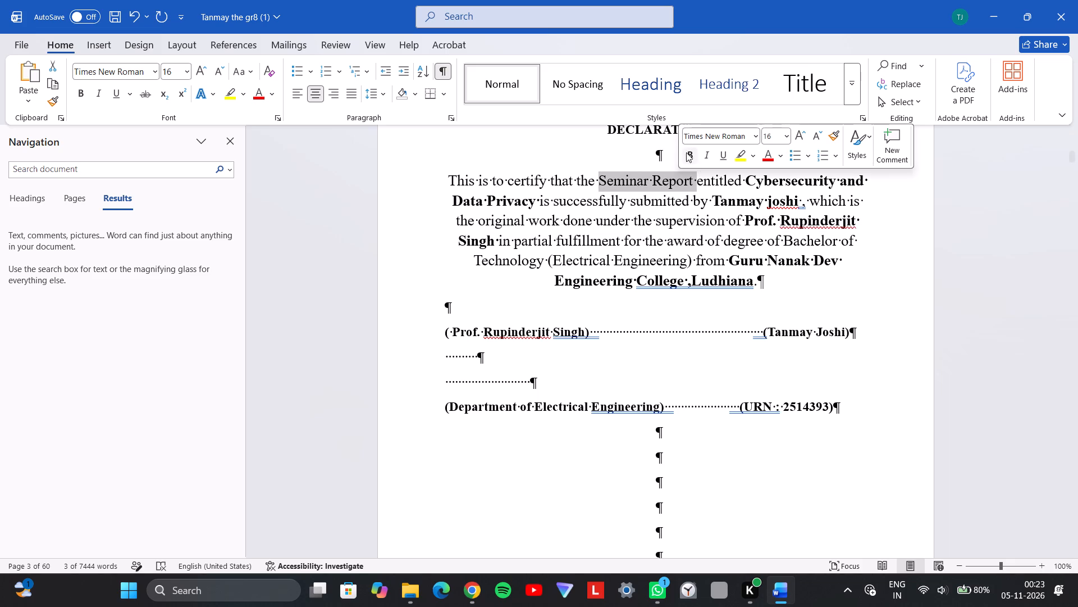
left_click(684, 149)
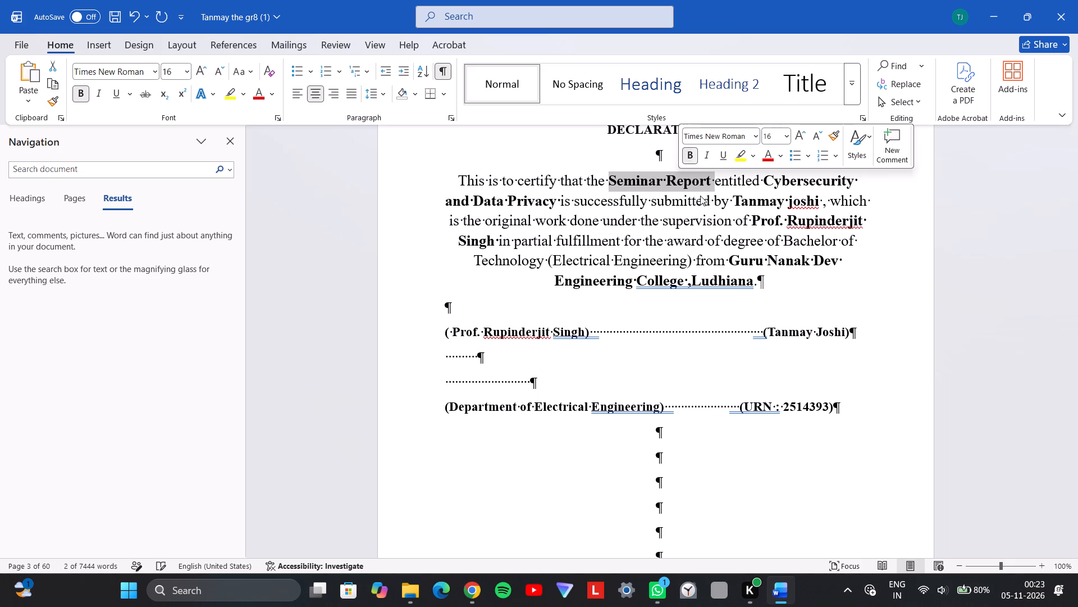
Add an underscore signature rule on the empty line directly above the professor's name on the declaration page.
left_click(445, 310)
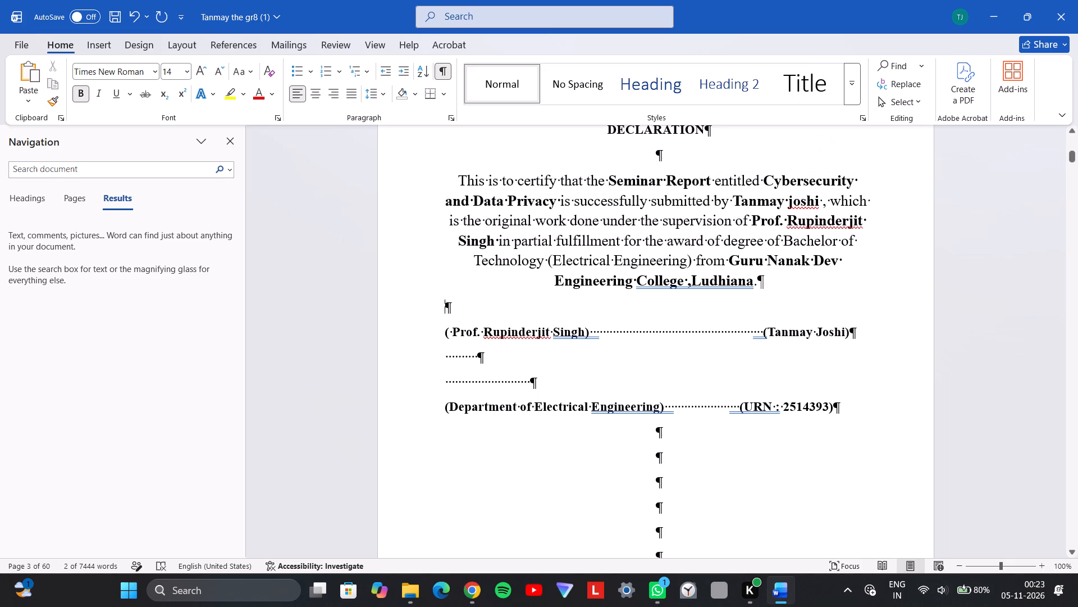
key("shift+underscore")
key("shift+underscore")
key("shift+underscore")
key("shift+underscore")
key("shift+underscore")
key("shift+underscore")
key("shift+underscore")
key("shift+underscore")
key("shift+underscore")
key("shift+underscore")
key("shift+underscore")
key("shift+underscore")
key("shift+underscore")
key("shift+underscore")
key("shift+underscore")
key("shift+underscore")
key("shift+underscore")
key("shift+underscore")
key("shift+underscore")
key("shift+underscore")
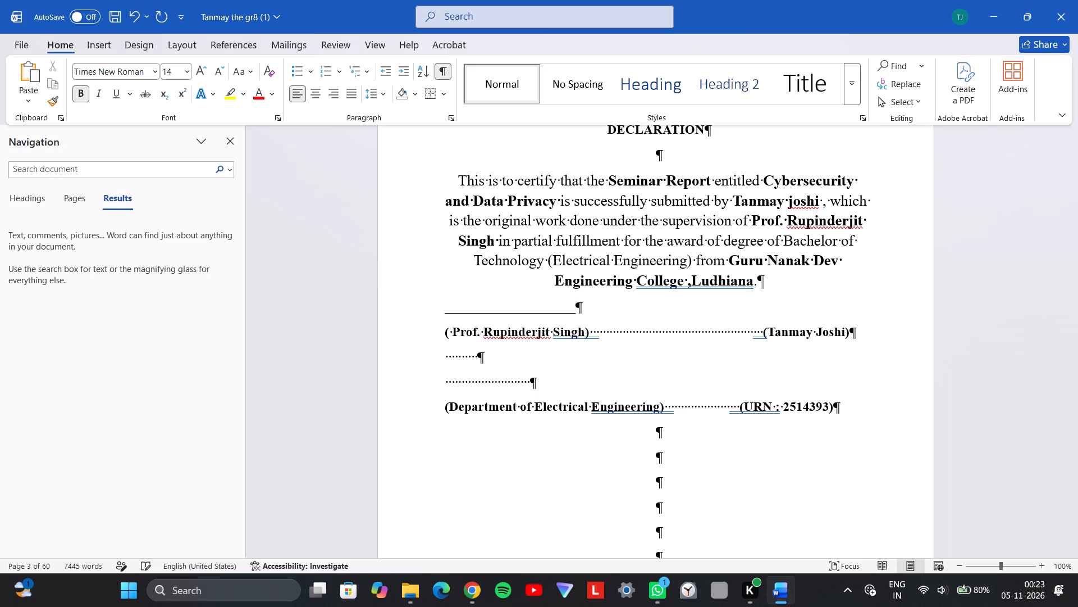
Space across the same signature line and add a shorter underscore rule above the student's name.
key("space")
key("space")
key("space")
key("space")
key("space")
key("space")
key("space")
key("space")
key("space")
key("space")
key("space")
key("space")
key("space")
key("space")
key("space")
key("space")
key("space")
key("space")
key("space")
key("space")
key("shift+underscore")
key("shift+underscore")
key("shift+underscore")
key("shift+underscore")
key("shift+underscore")
key("shift+underscore")
key("shift+underscore")
key("shift+underscore")
key("shift+underscore")
key("shift+underscore")
key("shift+underscore")
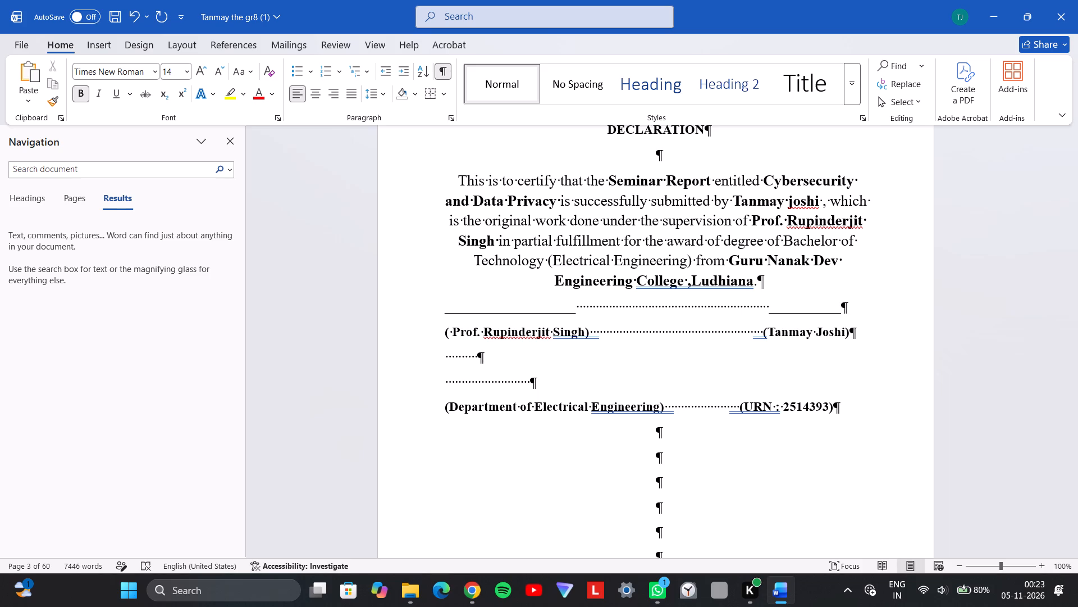
Hide the formatting marks to check the declaration page's clean layout.
key("ctrl+shift+8")
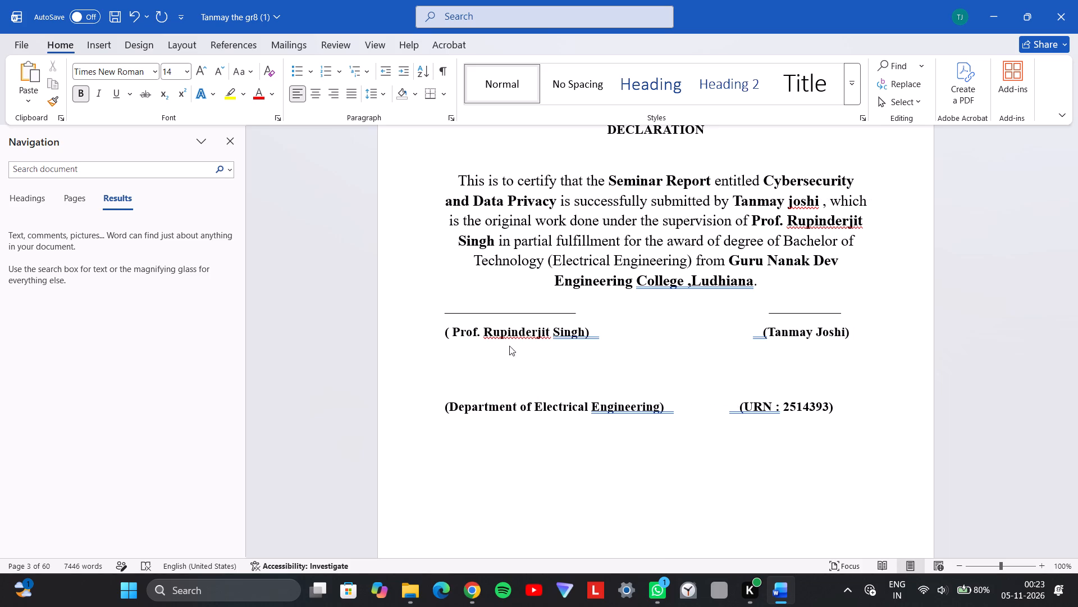
left_click(609, 374)
Remove the extra indent in front of the PREFACE heading to bring it back to the middle.
scroll(609, 374, "down", 2)
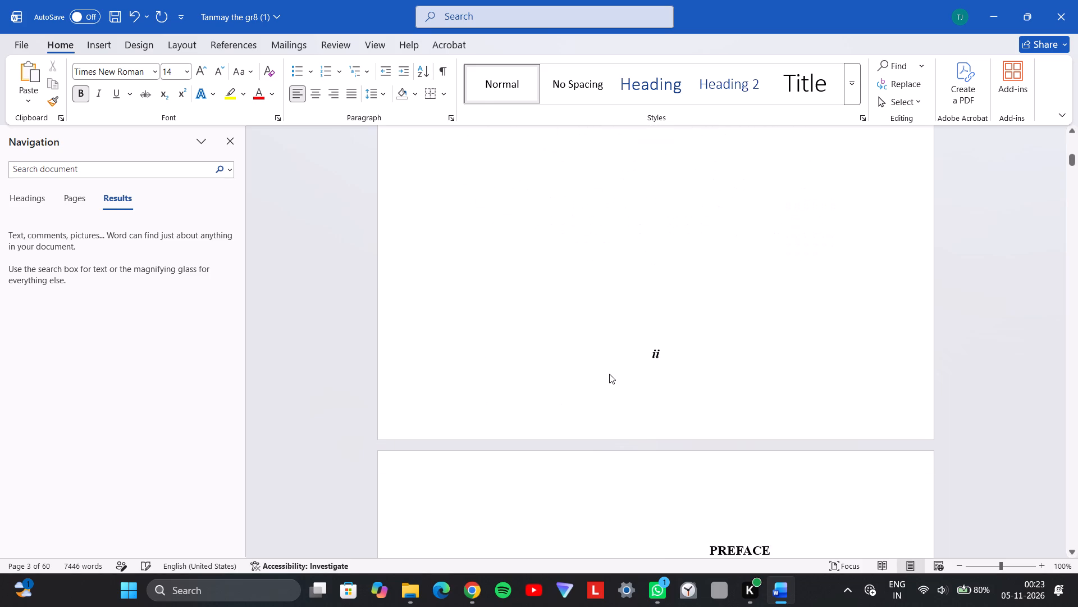
scroll(609, 374, "down", 1)
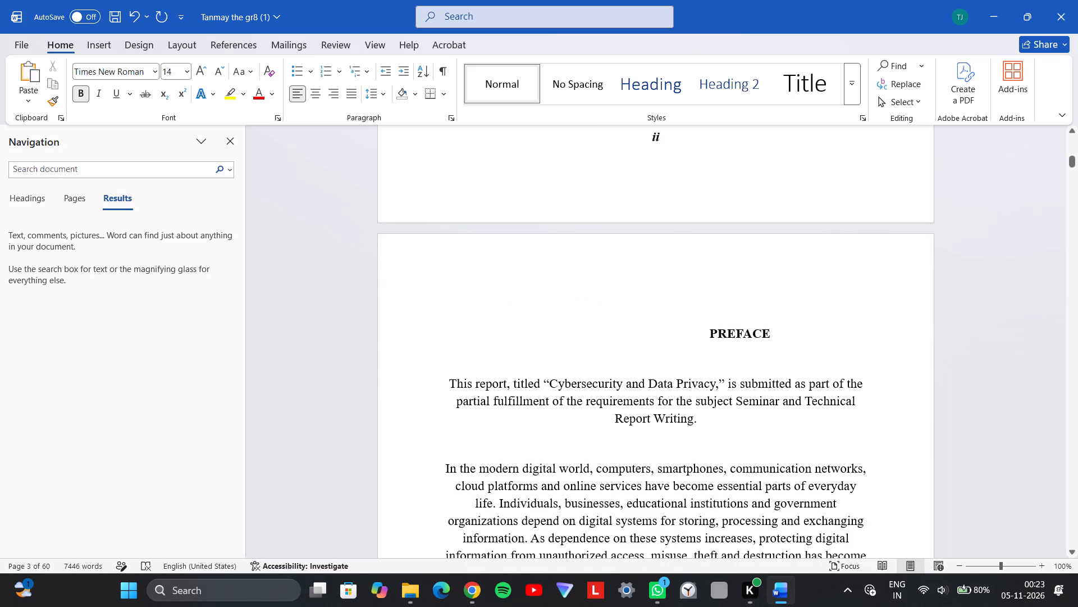
left_click(705, 333)
key("BackSpace")
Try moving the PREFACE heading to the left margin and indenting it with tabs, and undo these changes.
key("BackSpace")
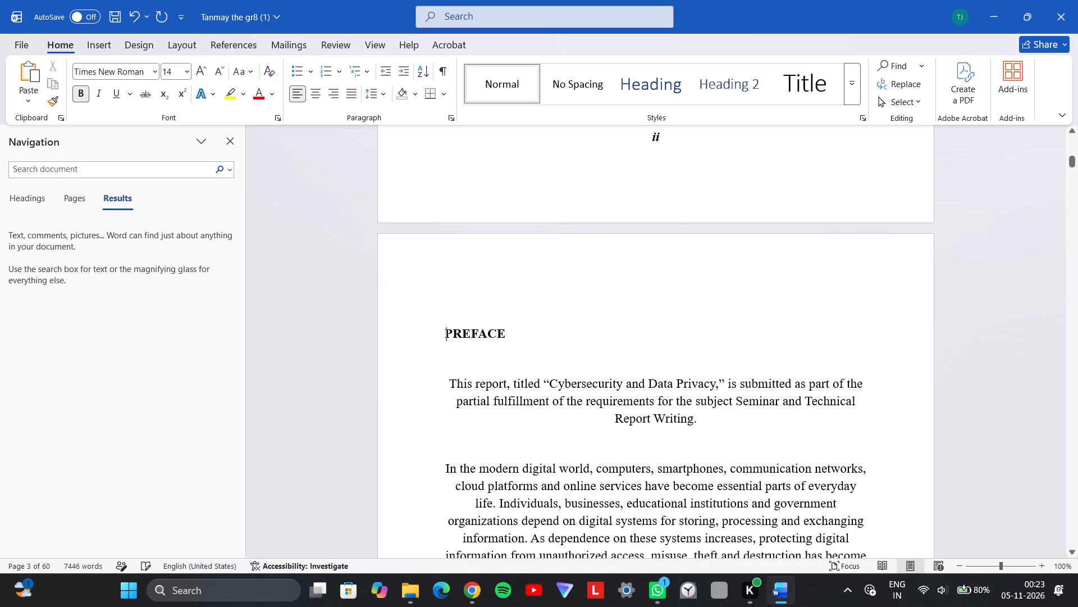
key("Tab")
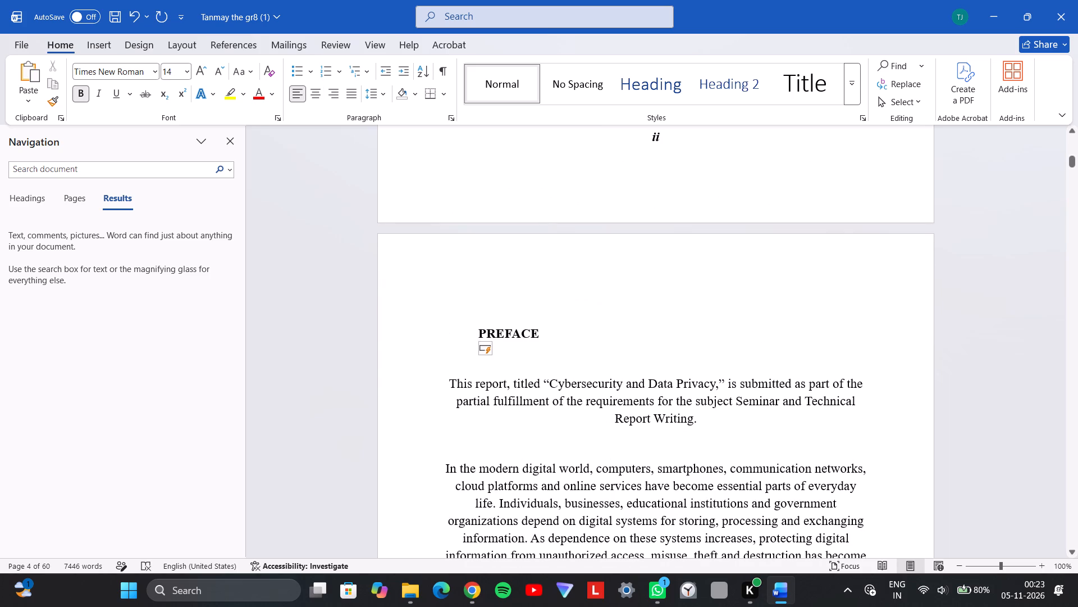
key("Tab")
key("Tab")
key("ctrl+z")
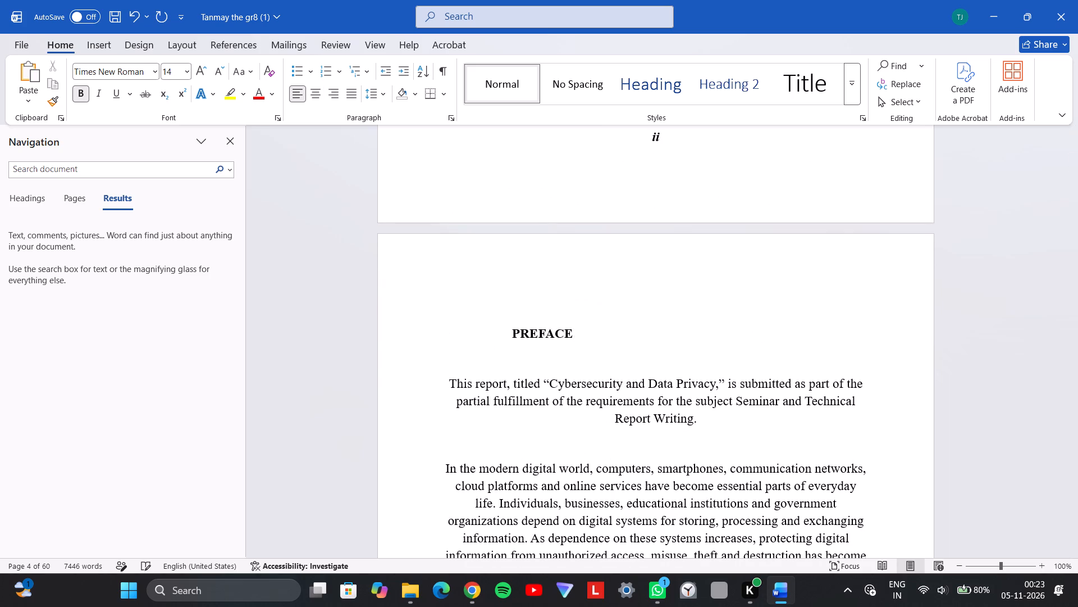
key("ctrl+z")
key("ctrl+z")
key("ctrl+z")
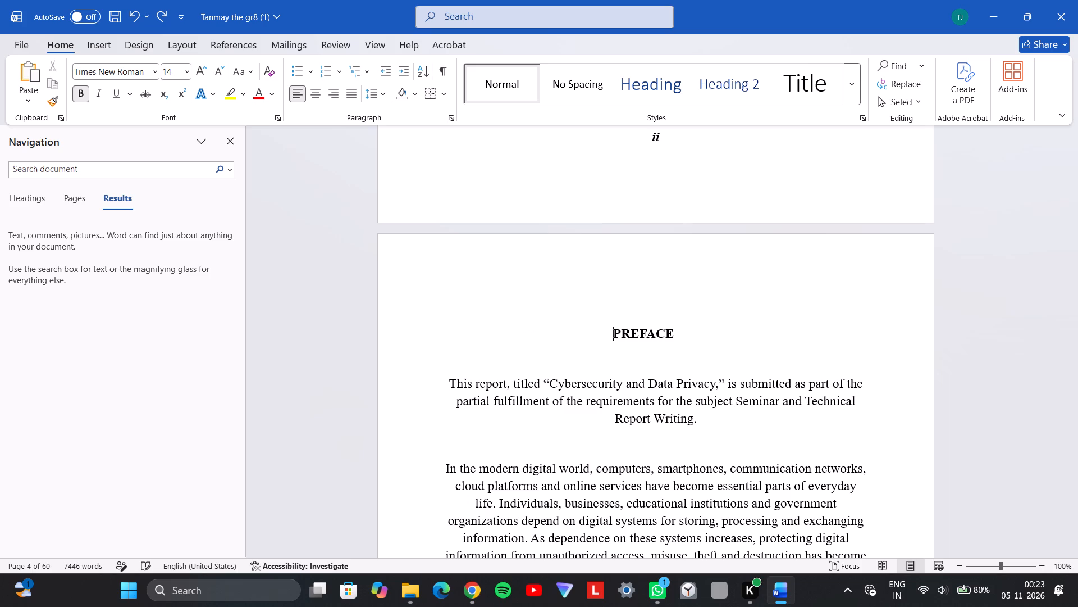
Review the layout of the preface, the table of contents and the start of section 1.1.
scroll(705, 333, "down", 4)
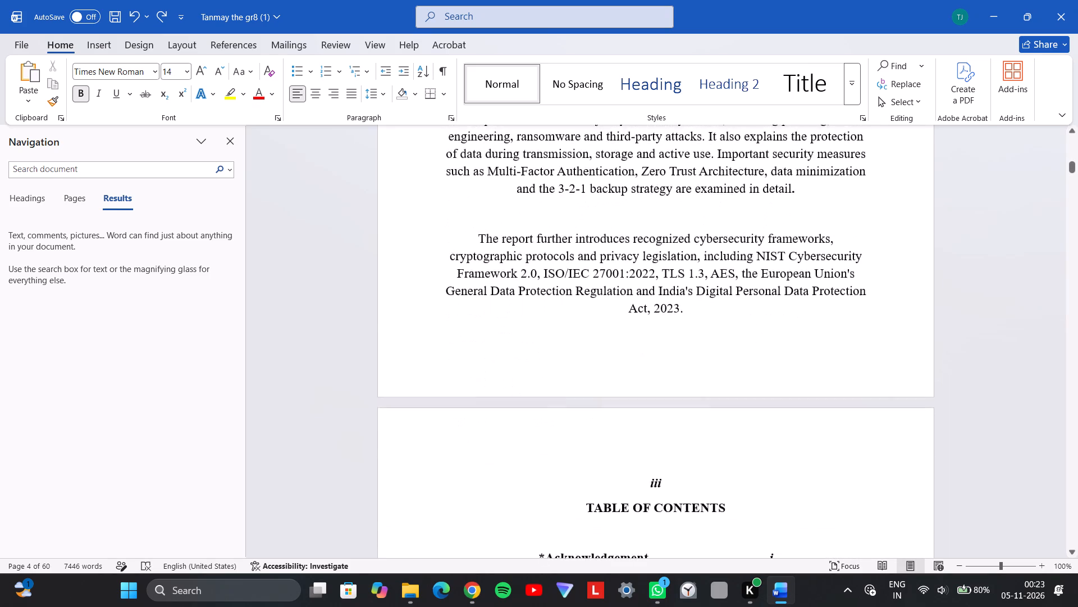
scroll(705, 333, "down", 1)
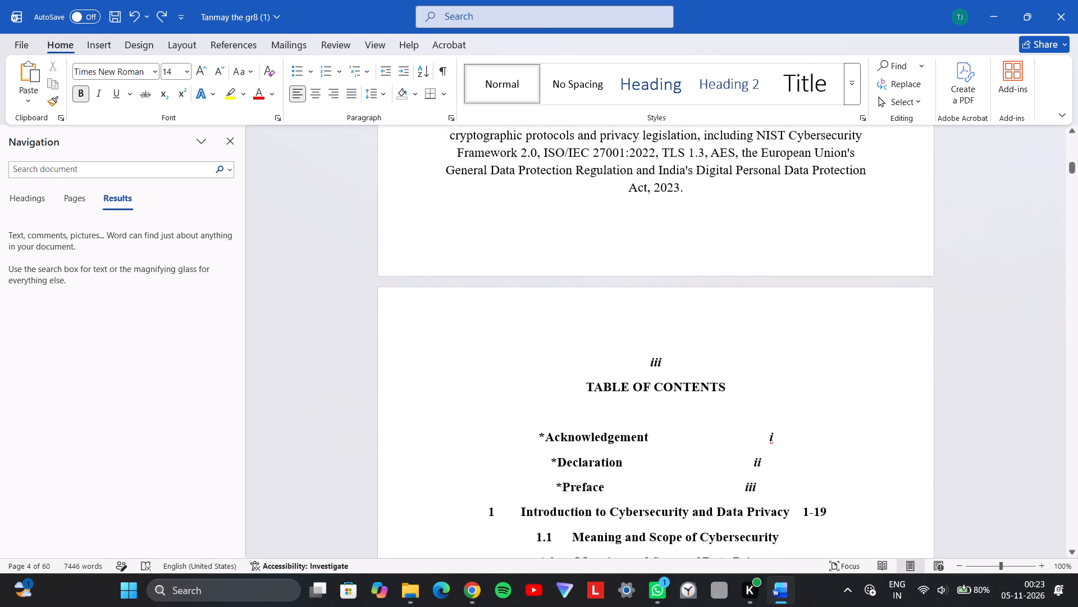
scroll(705, 333, "down", 6)
scroll(705, 333, "up", 1)
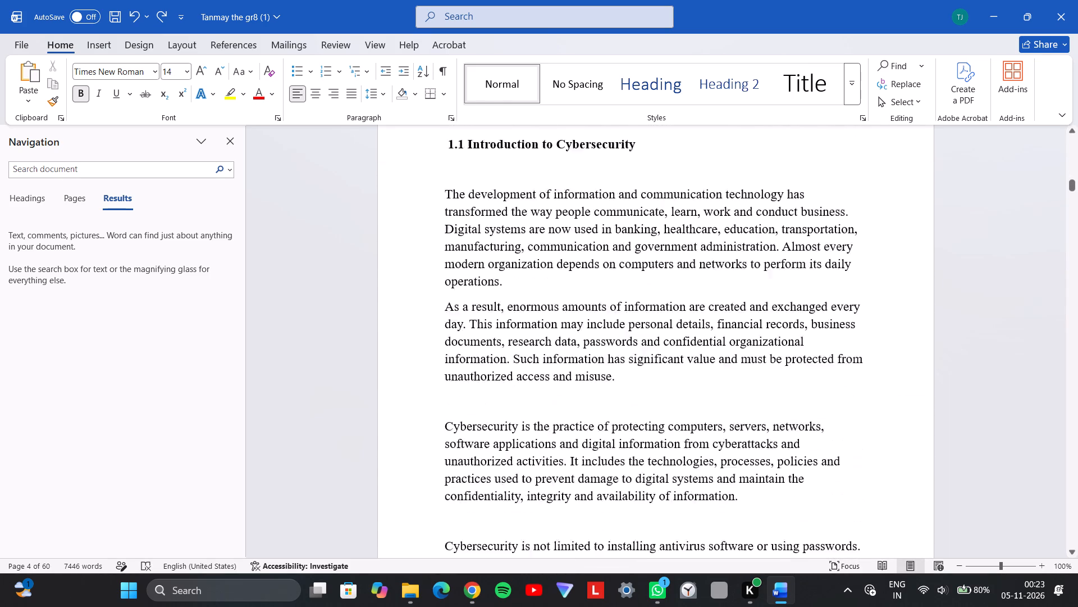
scroll(705, 333, "up", 5)
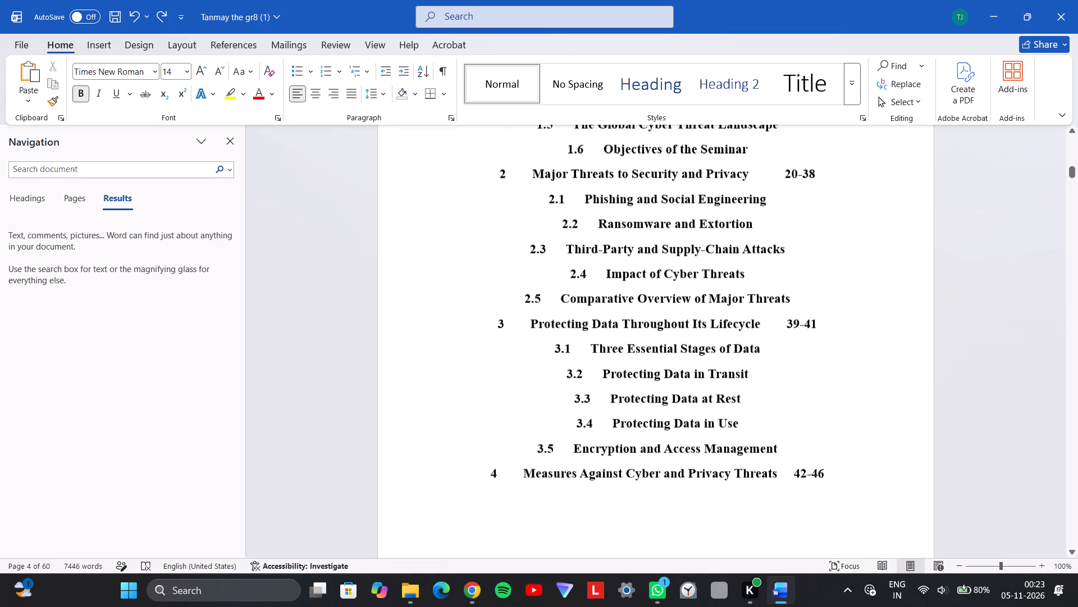
scroll(705, 333, "up", 3)
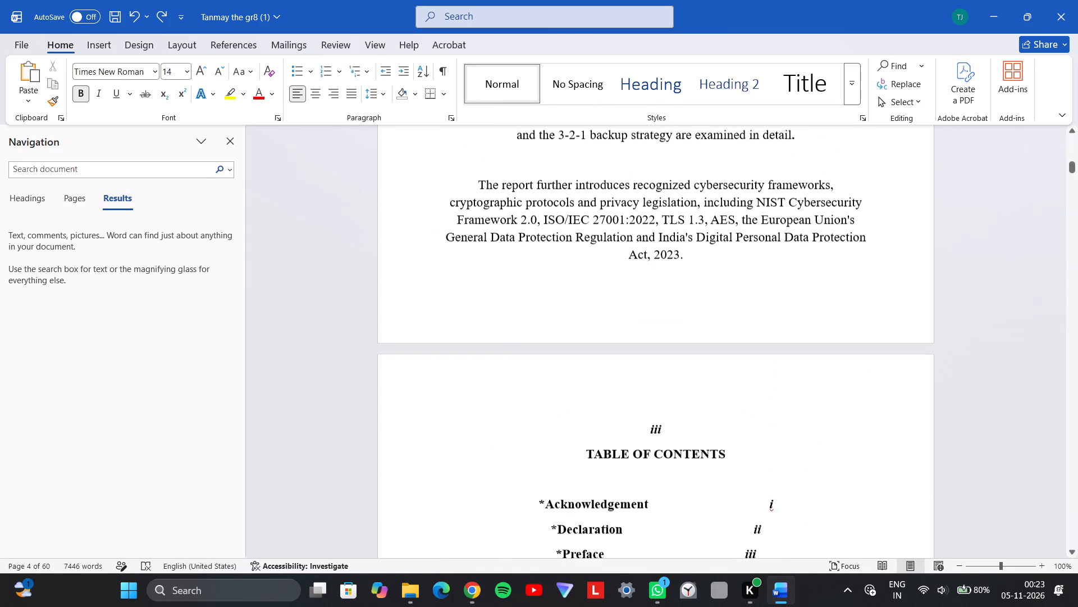
scroll(705, 333, "up", 1)
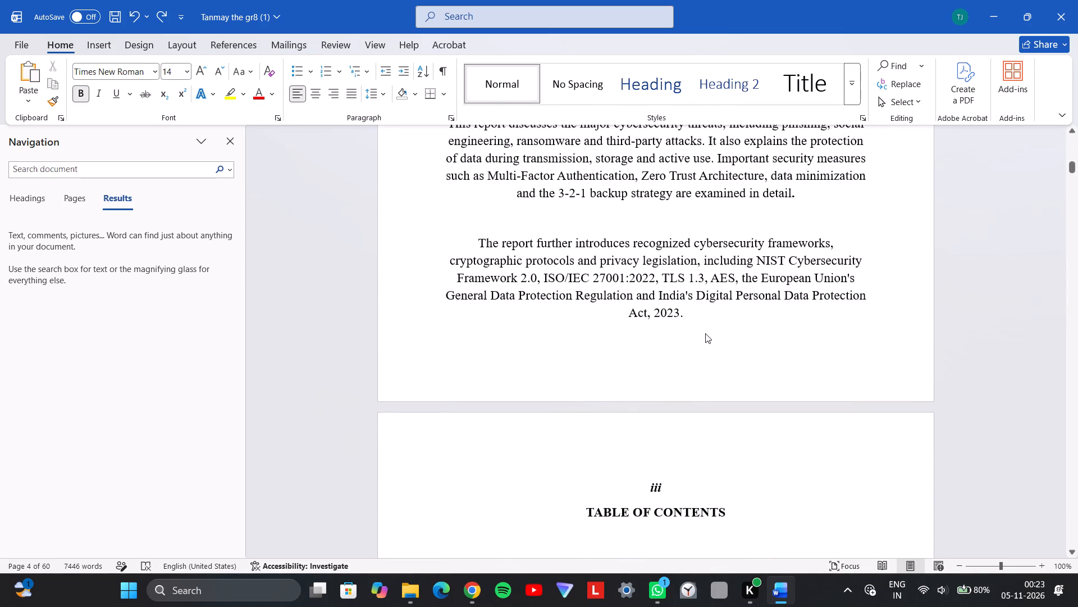
Show the formatting marks and check the spacing from the cover page through the declaration to the preface.
key("ctrl+shift+8")
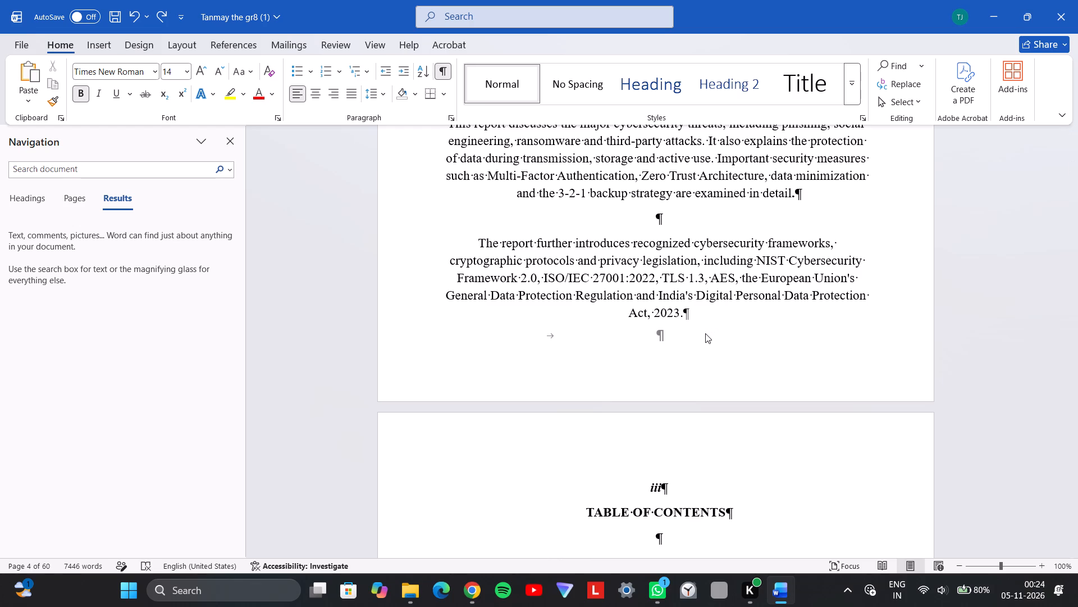
scroll(687, 204, "up", 15)
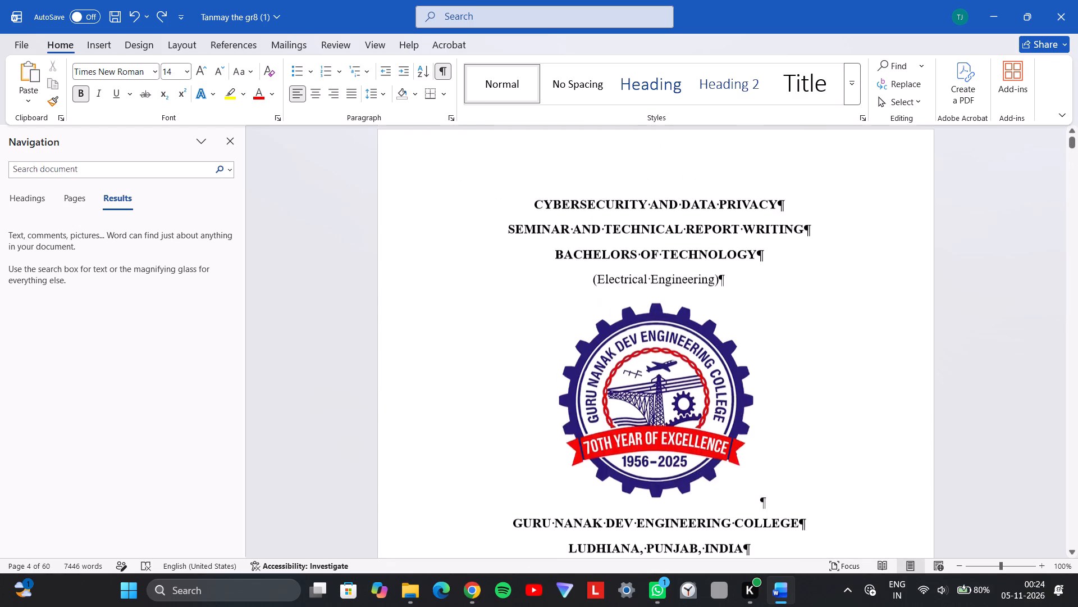
scroll(687, 204, "down", 4)
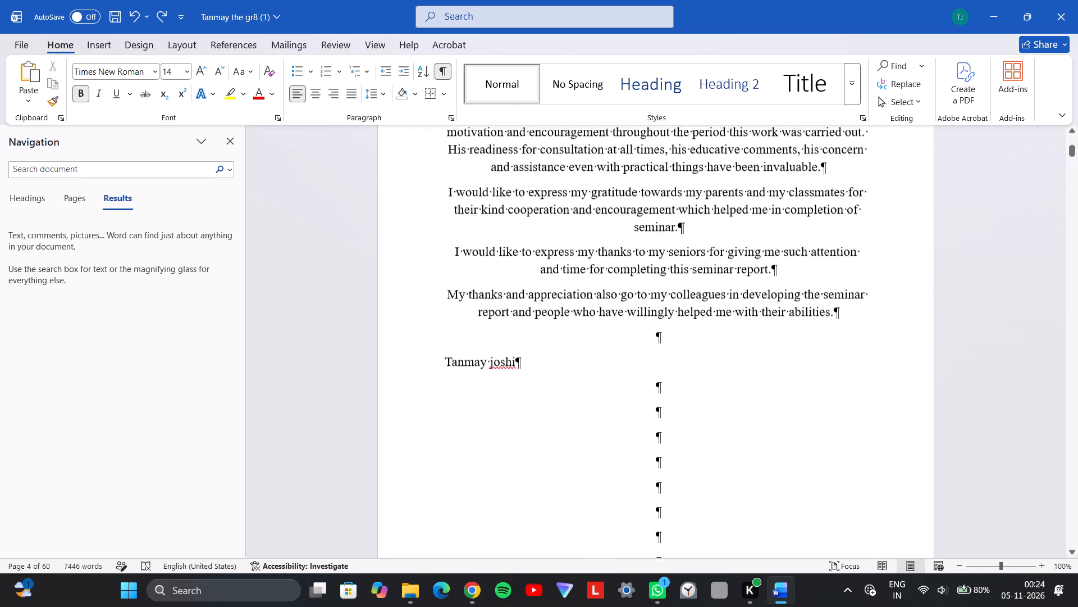
scroll(687, 204, "down", 4)
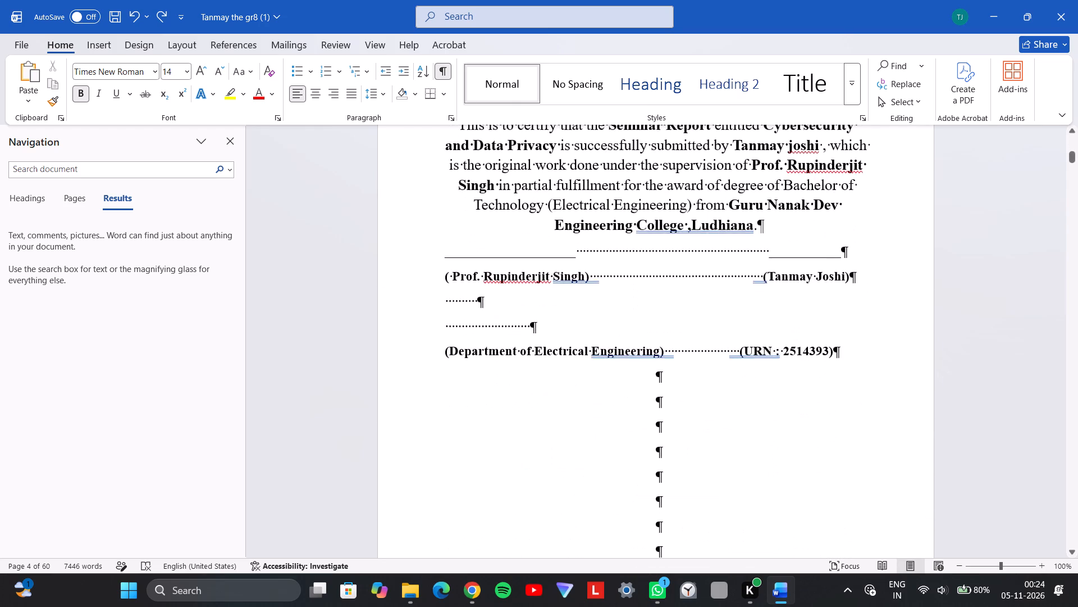
scroll(687, 204, "down", 3)
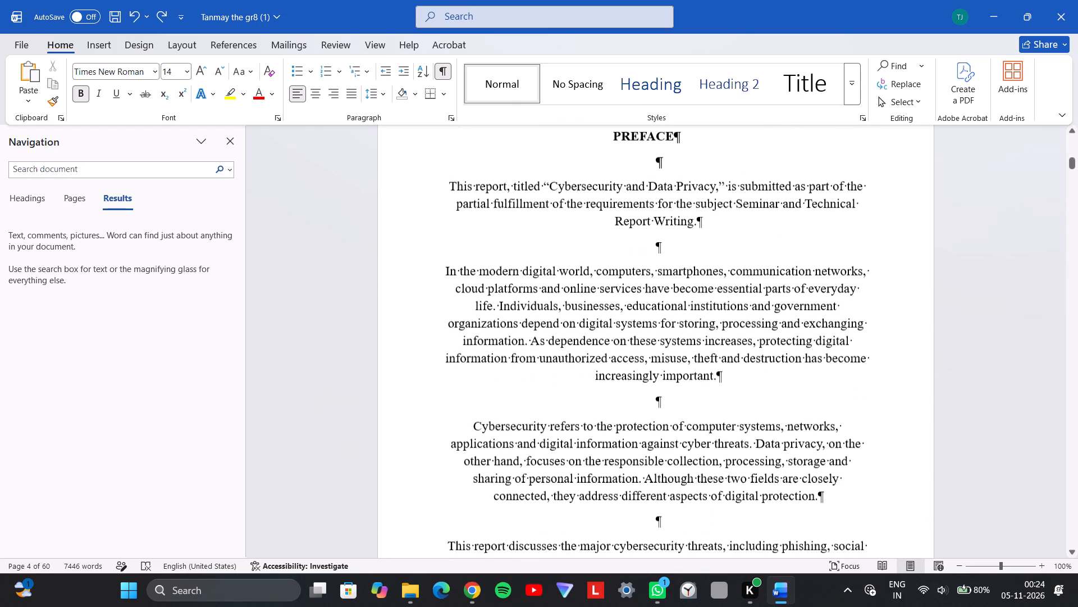
Delete the empty paragraph above the PREFACE heading.
scroll(687, 204, "down", 1)
left_click(655, 295)
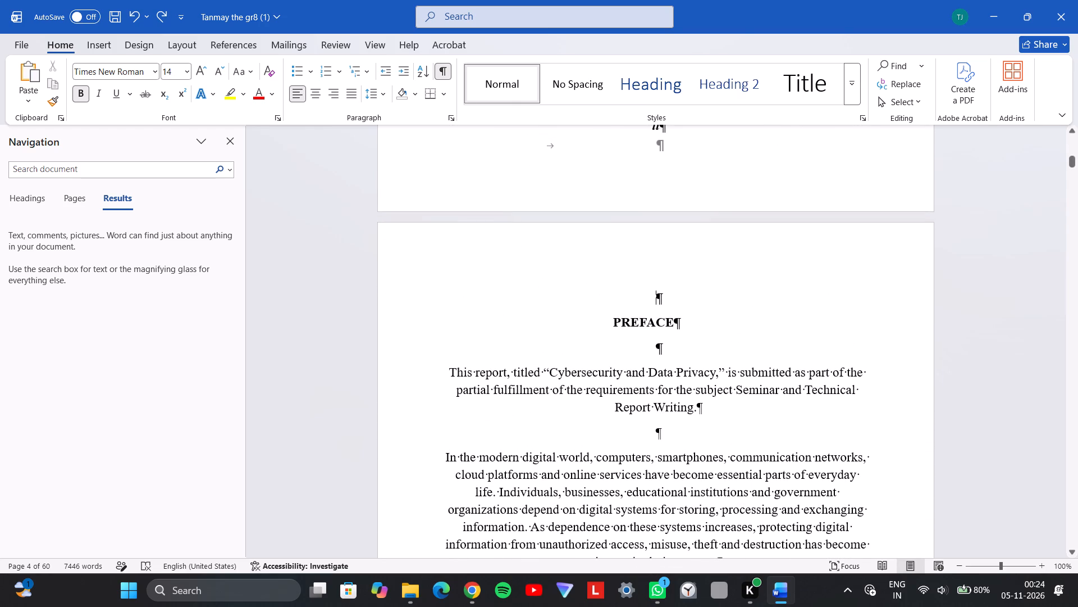
key("Delete")
Review the front matter from the cover page through the declaration, preface and table of contents up to the start of Chapter 1.
scroll(655, 295, "down", 1)
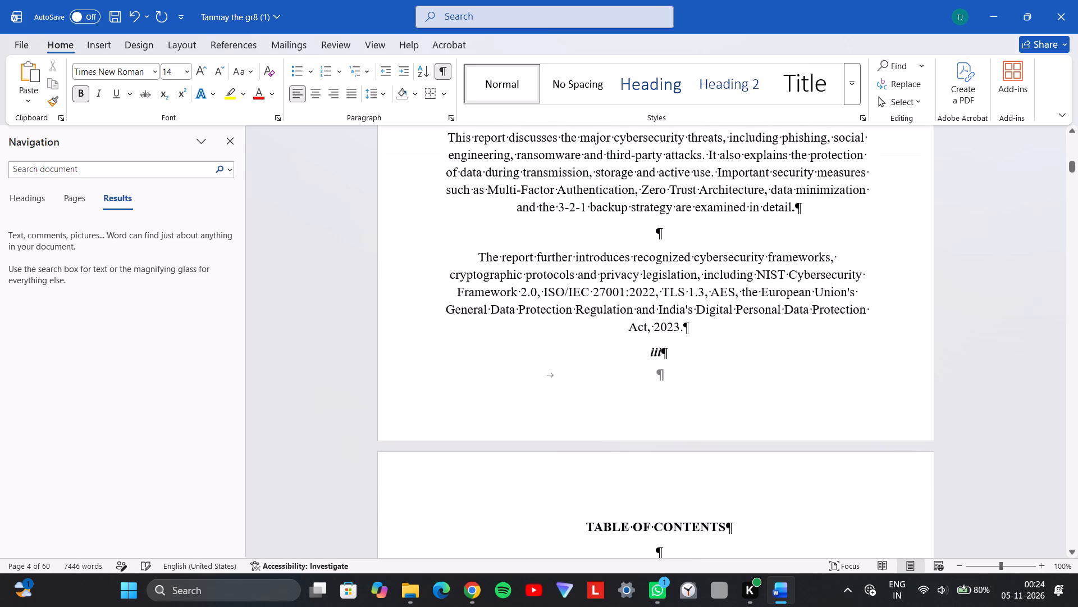
scroll(655, 295, "down", 5)
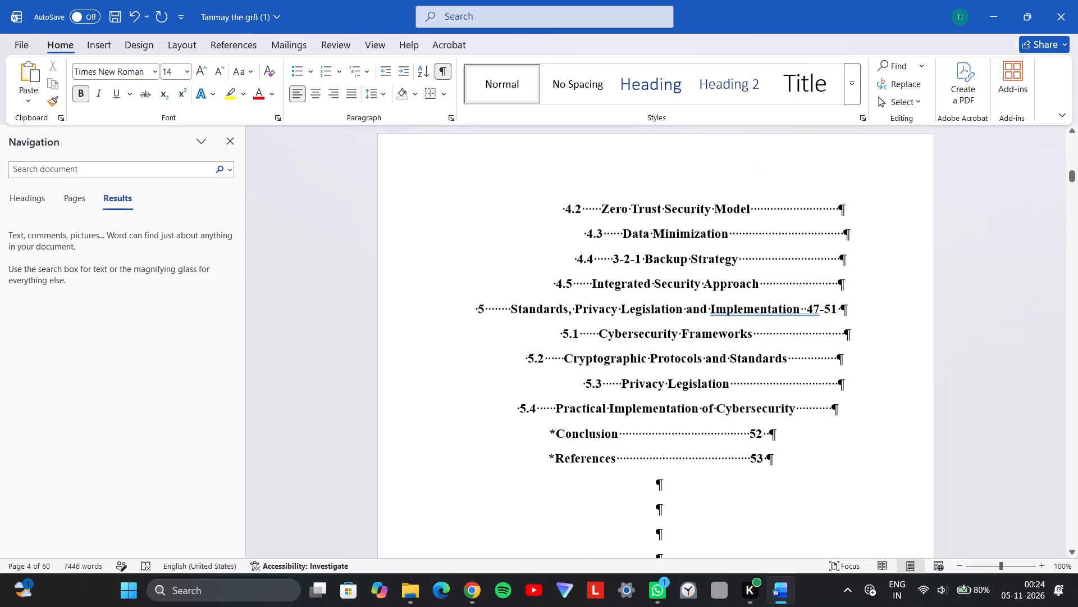
scroll(655, 295, "down", 1)
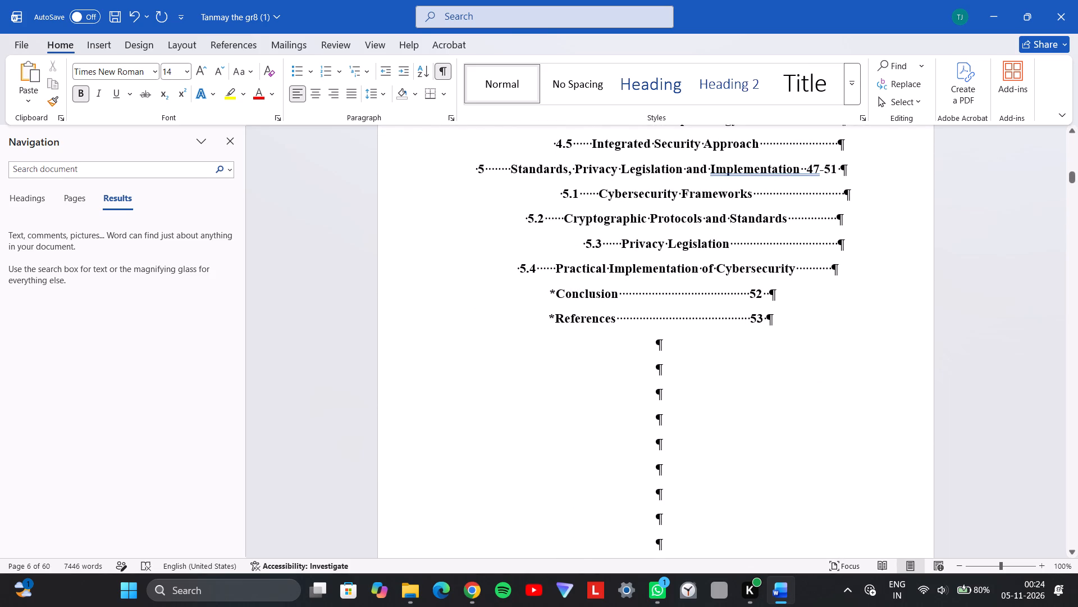
scroll(655, 295, "down", 2)
scroll(655, 295, "up", 13)
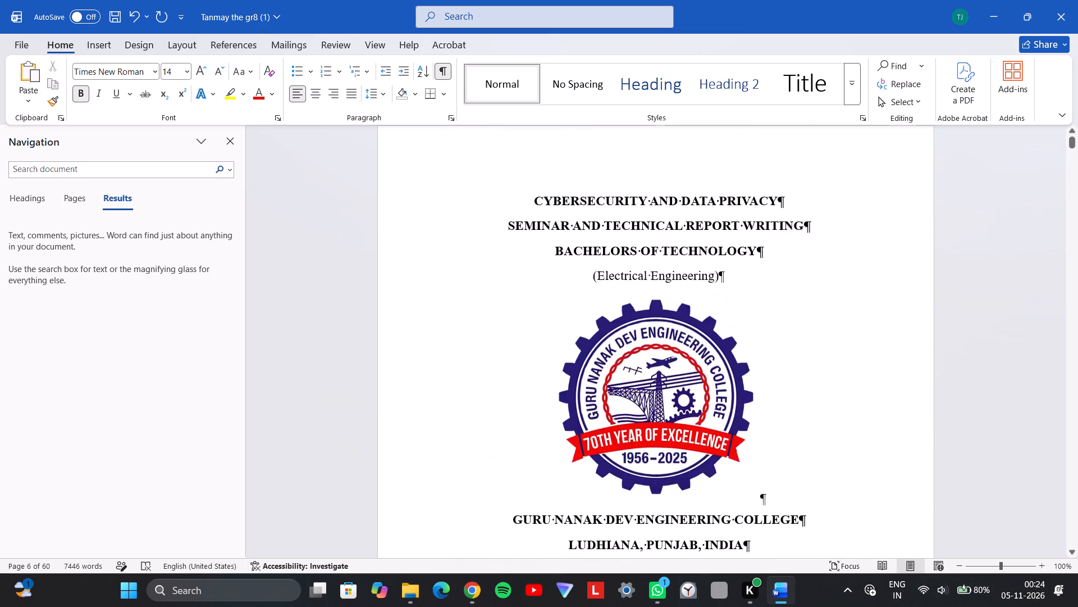
scroll(655, 295, "down", 6)
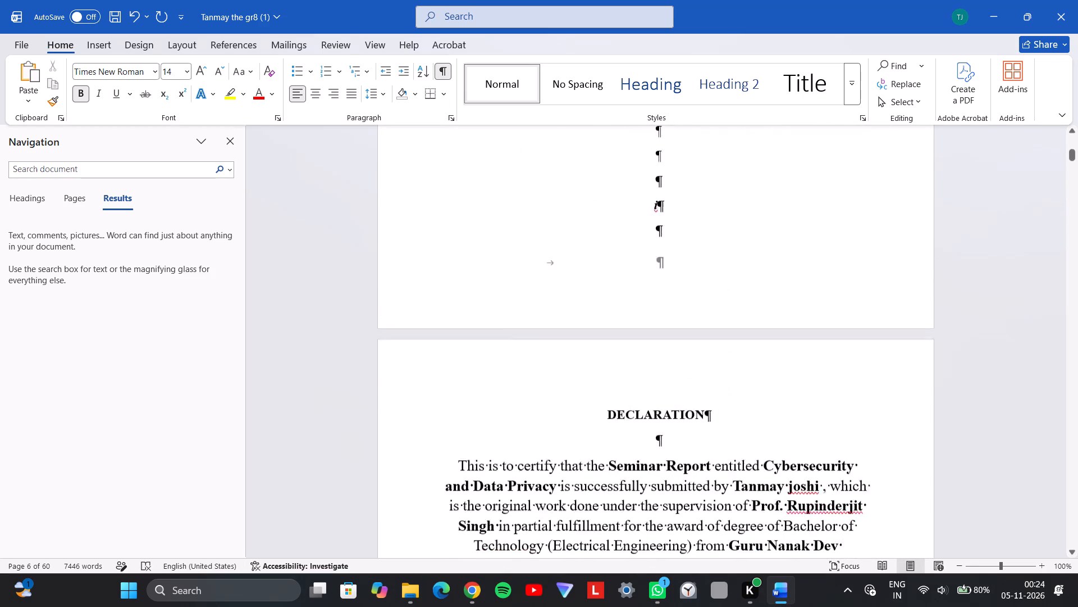
scroll(655, 295, "down", 5)
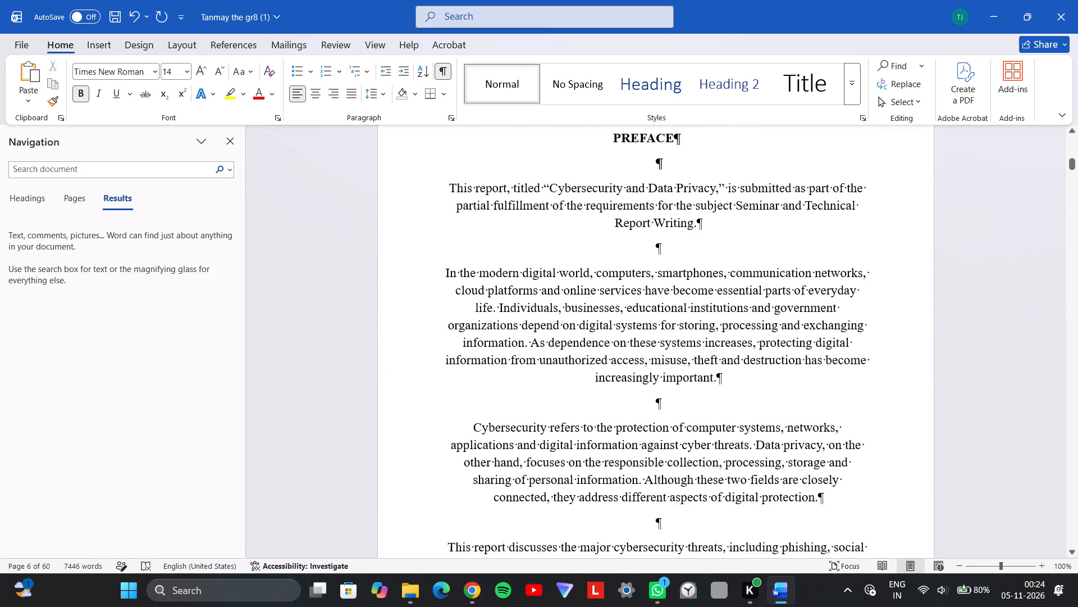
scroll(655, 295, "down", 5)
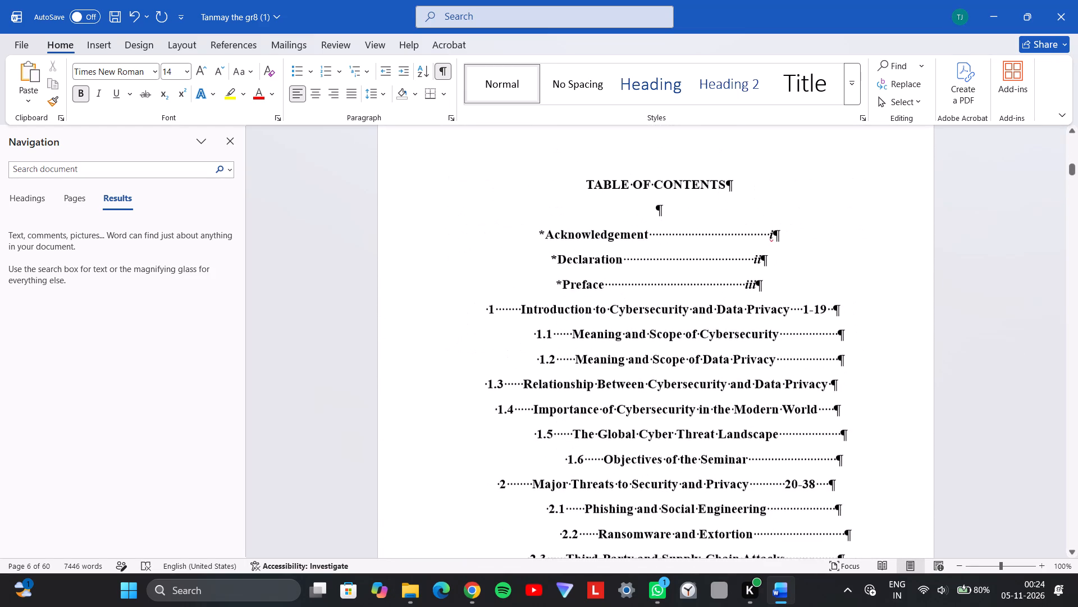
scroll(655, 295, "down", 4)
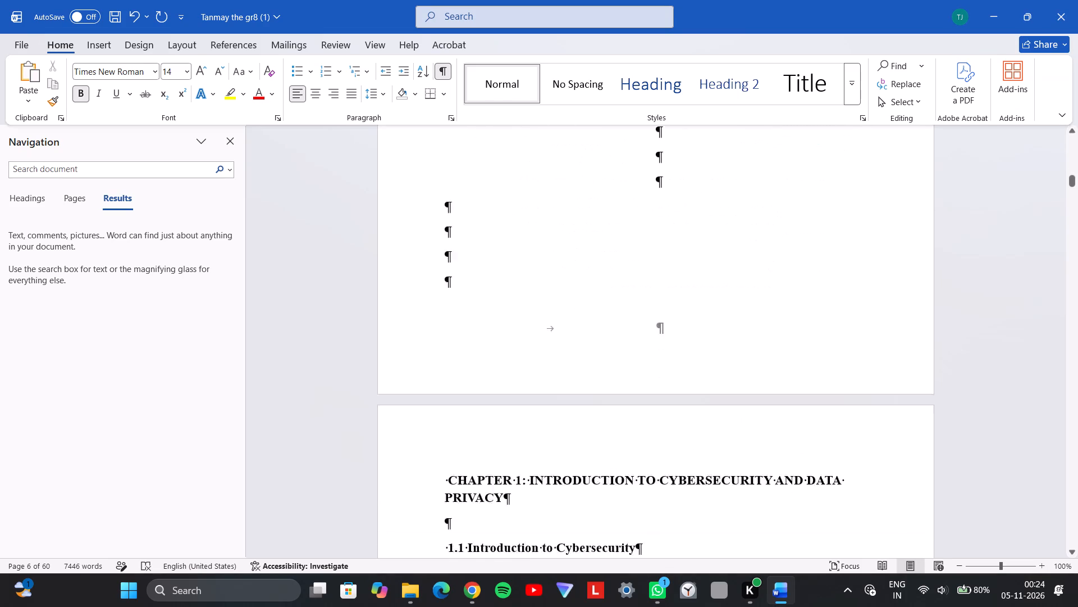
Indent the typed page number "1." at the end of Chapter 1's first page to the middle of the line.
scroll(655, 295, "down", 4)
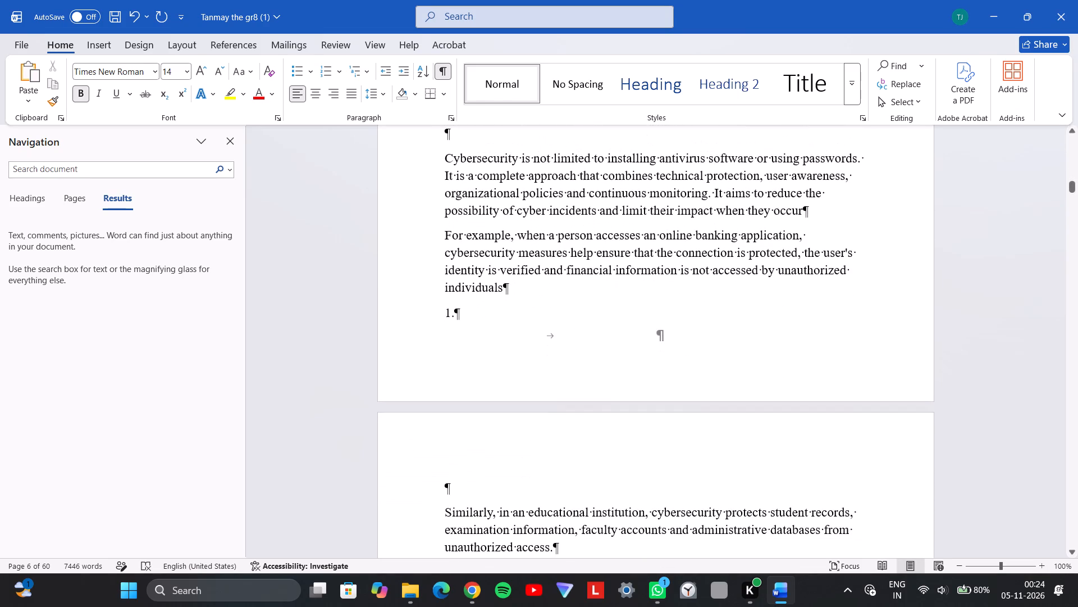
left_click(446, 312)
key("Tab")
key("Tab")
key("Tab")
key("Tab")
key("Tab")
key("Tab")
scroll(446, 312, "down", 2)
key("Tab")
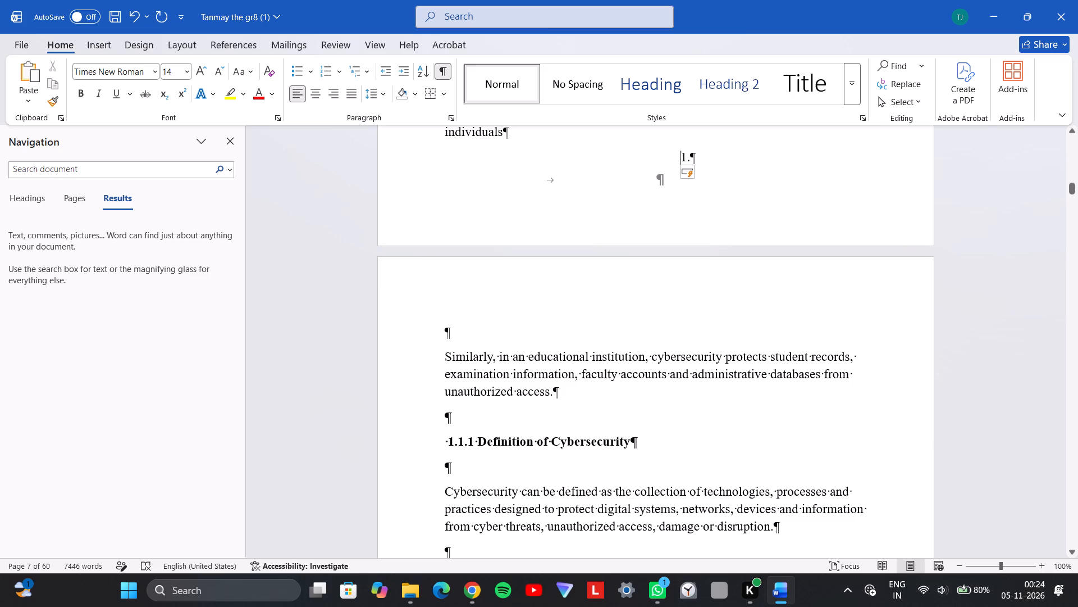
key("BackSpace")
Indent the typed page number 2, below the introduction to section 1.1.2, to the middle of the line.
scroll(446, 312, "down", 2)
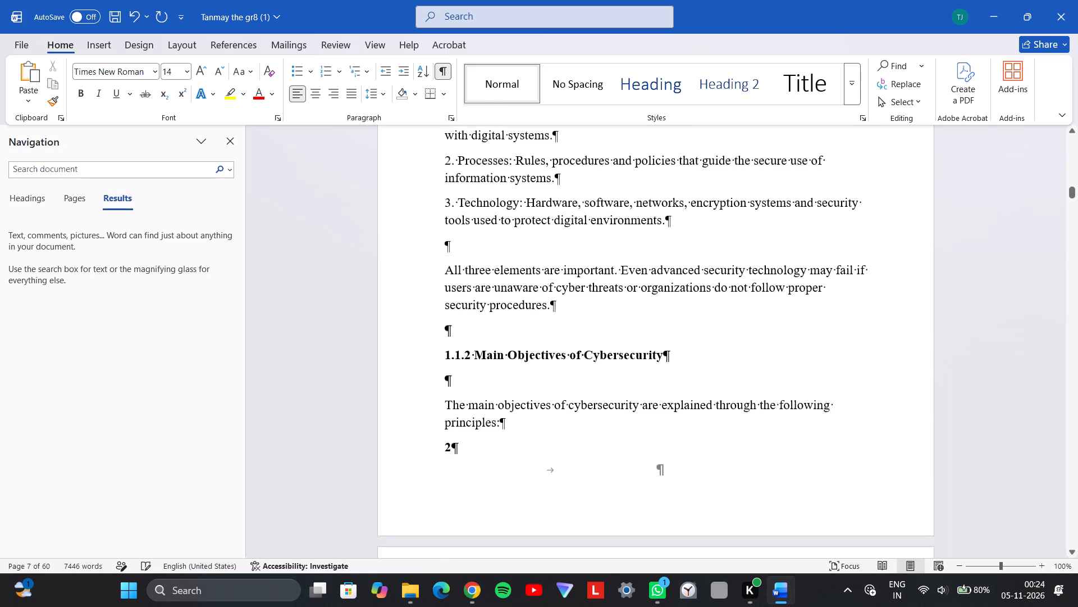
scroll(446, 312, "down", 2)
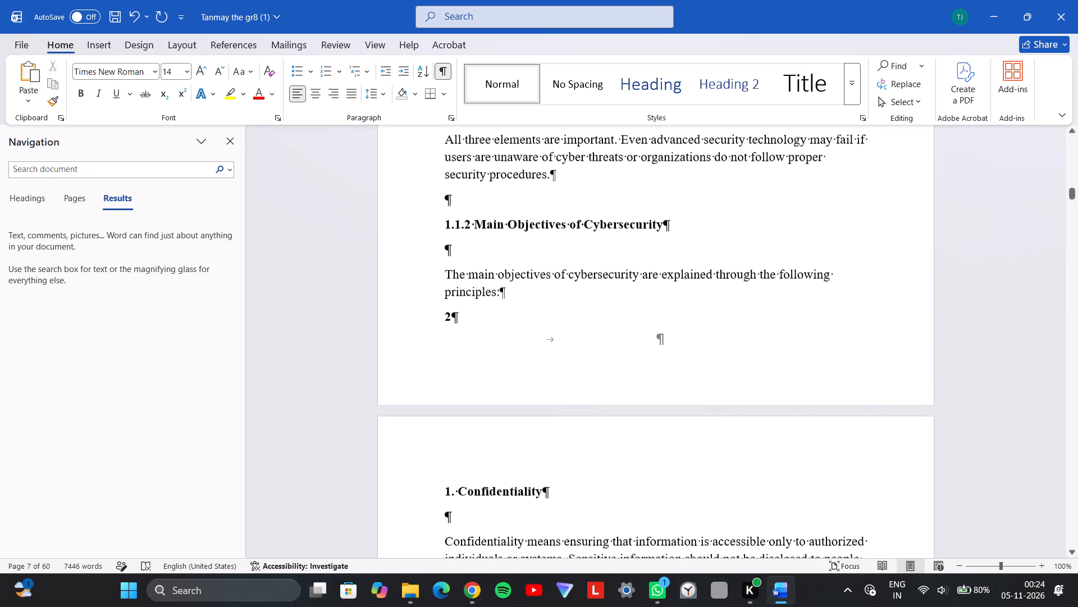
scroll(446, 312, "down", 1)
left_click(446, 312)
key("Tab")
key("Tab")
key("Tab")
key("Tab")
key("Tab")
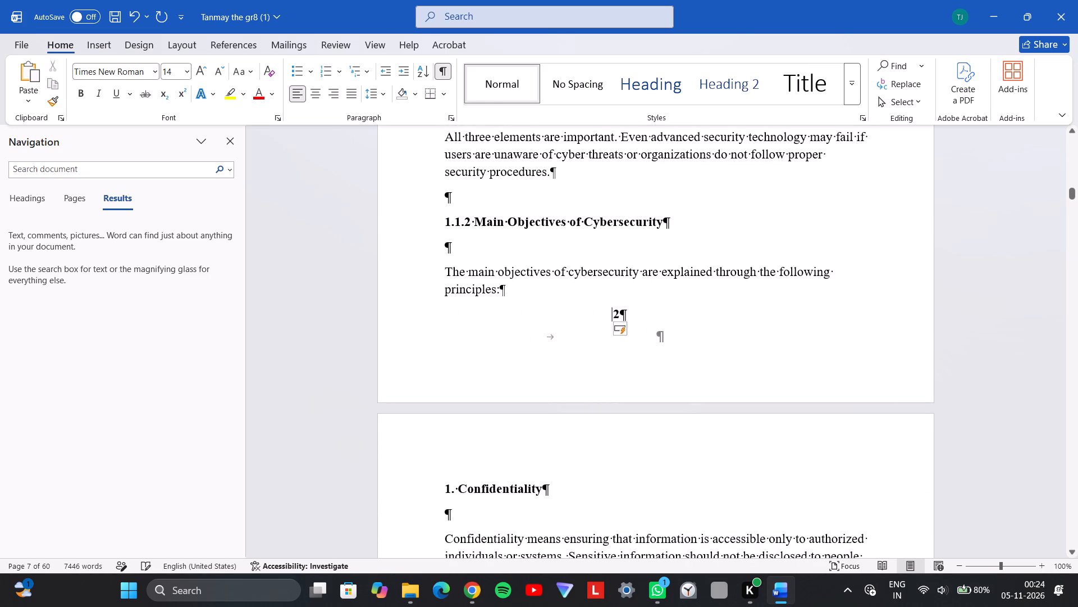
key("Tab")
Indent the typed page number 3, below the opening paragraph on Availability, to the middle of the line.
scroll(446, 312, "down", 4)
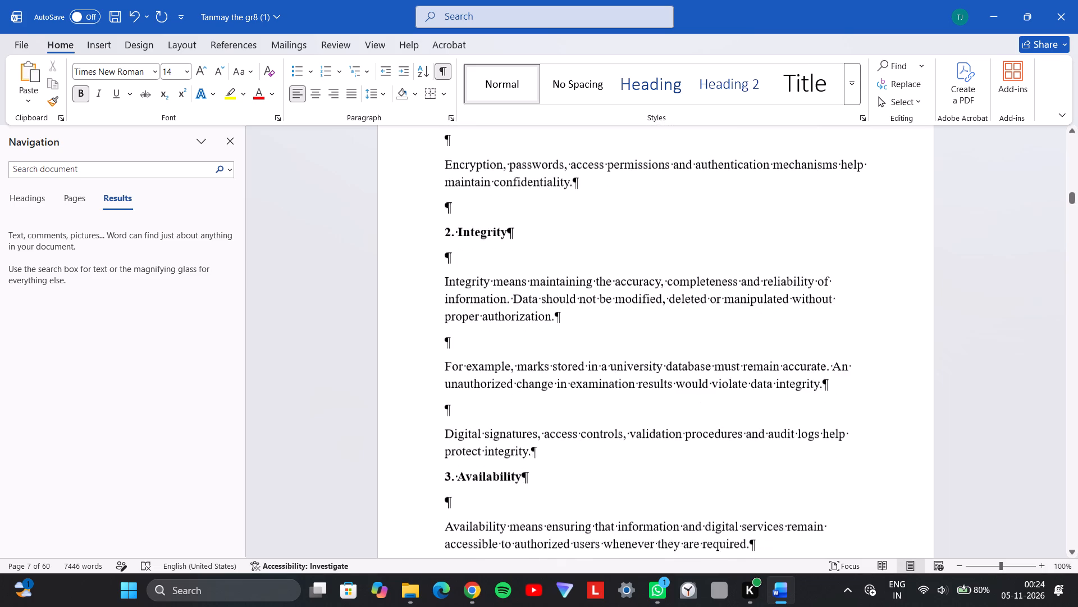
scroll(446, 312, "down", 3)
left_click(445, 292)
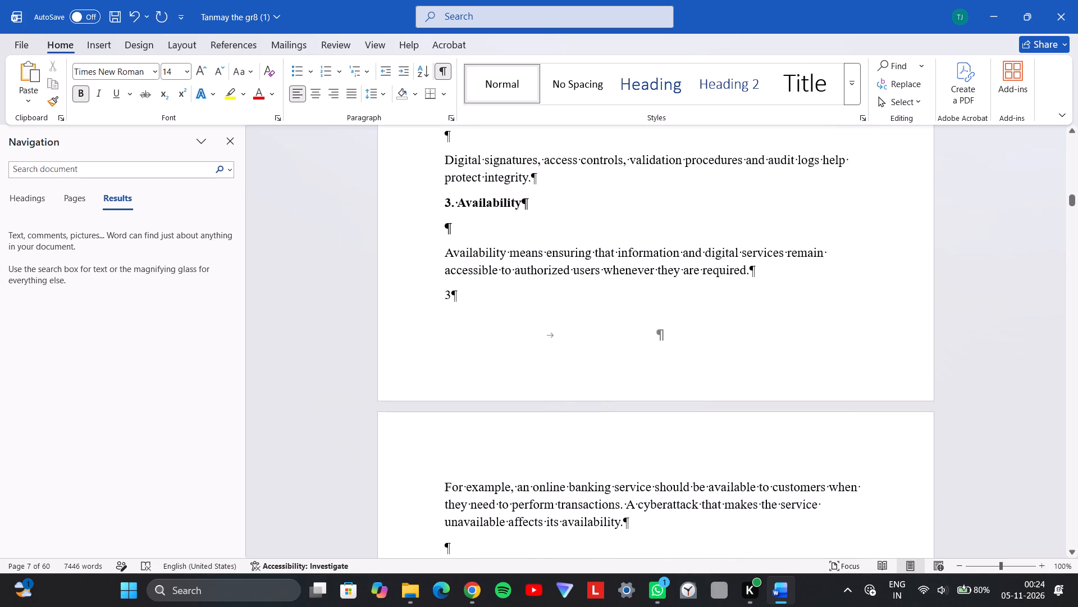
key("Tab")
key("Tab")
key("Tab")
key("Tab")
key("Tab")
key("Tab")
key("Tab")
Indent the typed page number 4, below the Operational security item, to the middle of the line.
scroll(445, 292, "down", 3)
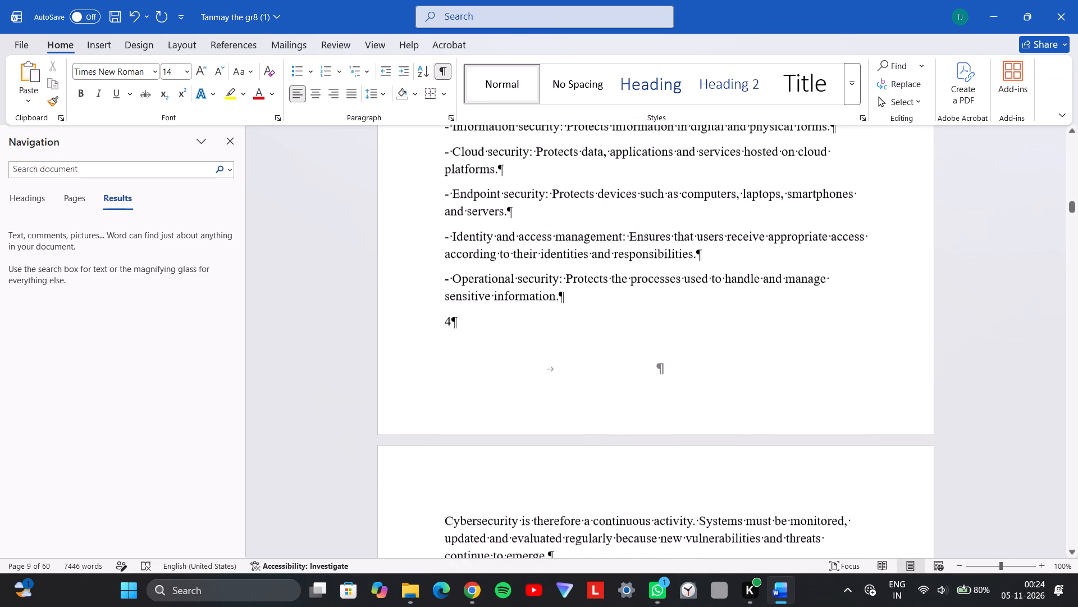
scroll(445, 292, "down", 2)
left_click(445, 292)
key("Tab")
key("Tab")
key("Tab")
key("Tab")
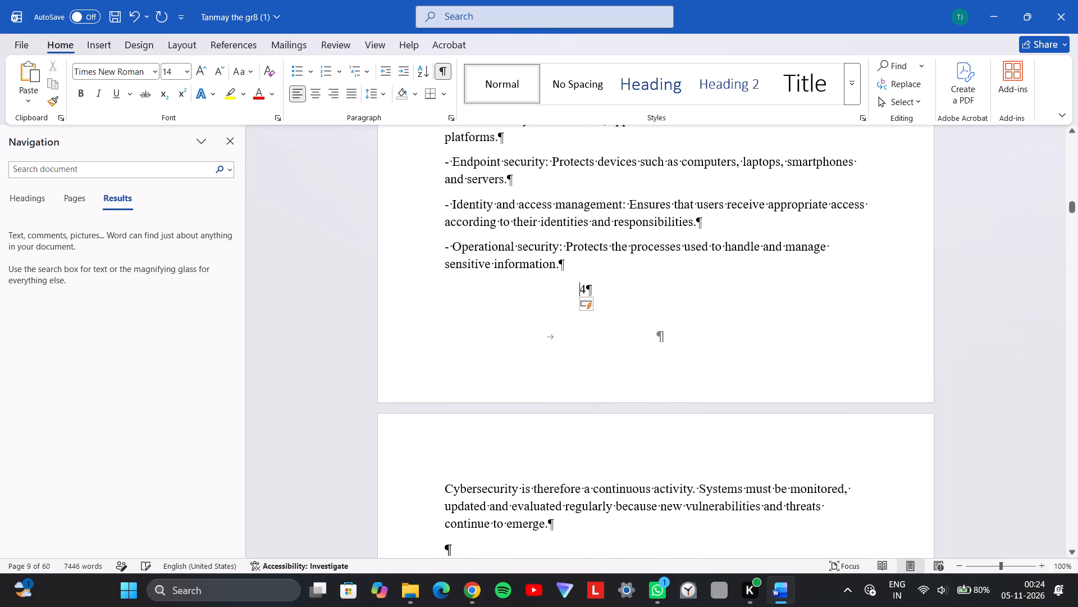
key("Tab")
key("Tab")
Indent the typed page number 5, below the paragraph on collecting and processing information responsibly, to the middle of the line.
scroll(445, 292, "down", 2)
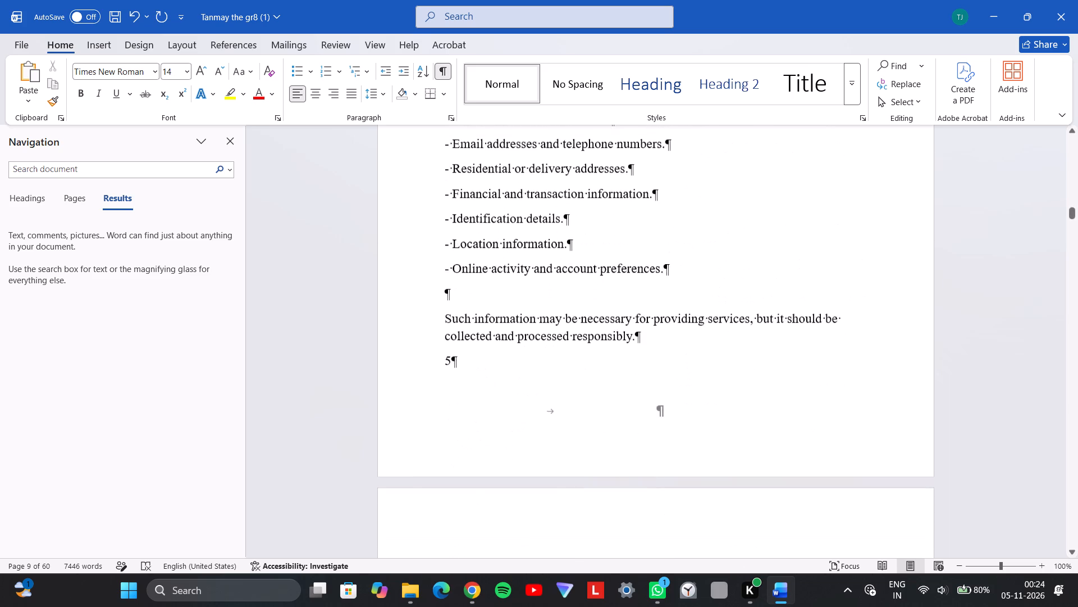
scroll(445, 292, "down", 2)
left_click(445, 292)
key("Tab")
key("Tab")
key("Tab")
key("Tab")
key("Tab")
key("Tab")
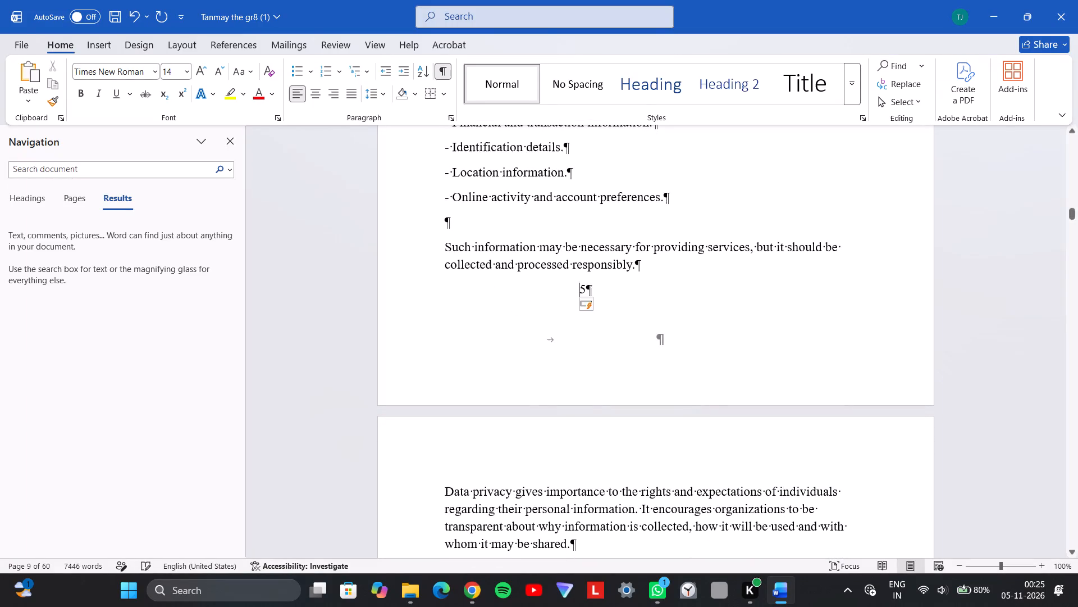
key("Tab")
key("Tab")
key("Tab")
key("BackSpace")
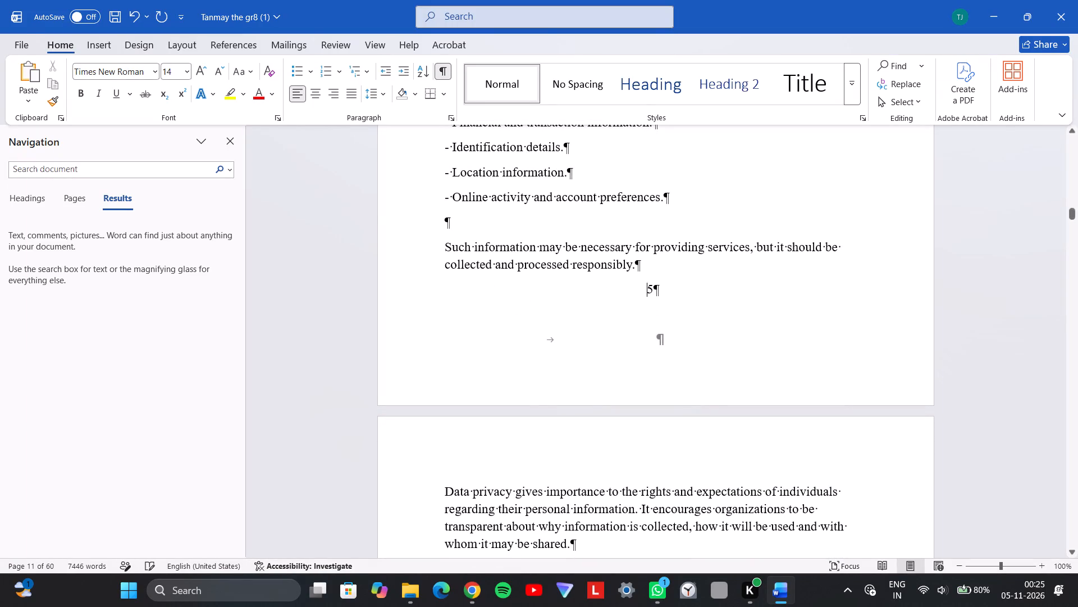
Indent the typed page number 6, at the page end in section 1.2.2 Personally Identifiable Information, to the middle of the line.
scroll(445, 292, "down", 4)
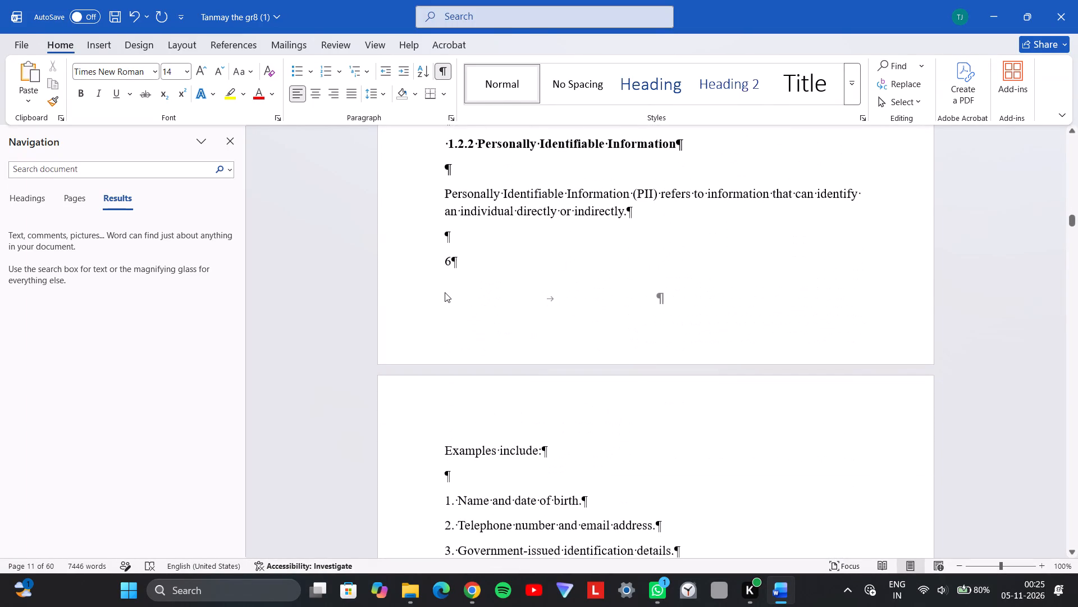
left_click(443, 260)
key("Tab")
key("Tab")
key("Tab")
key("Tab")
key("Tab")
key("Tab")
Indent the typed page number 7, below the Purpose limitation heading, to the middle of the line.
scroll(443, 260, "down", 4)
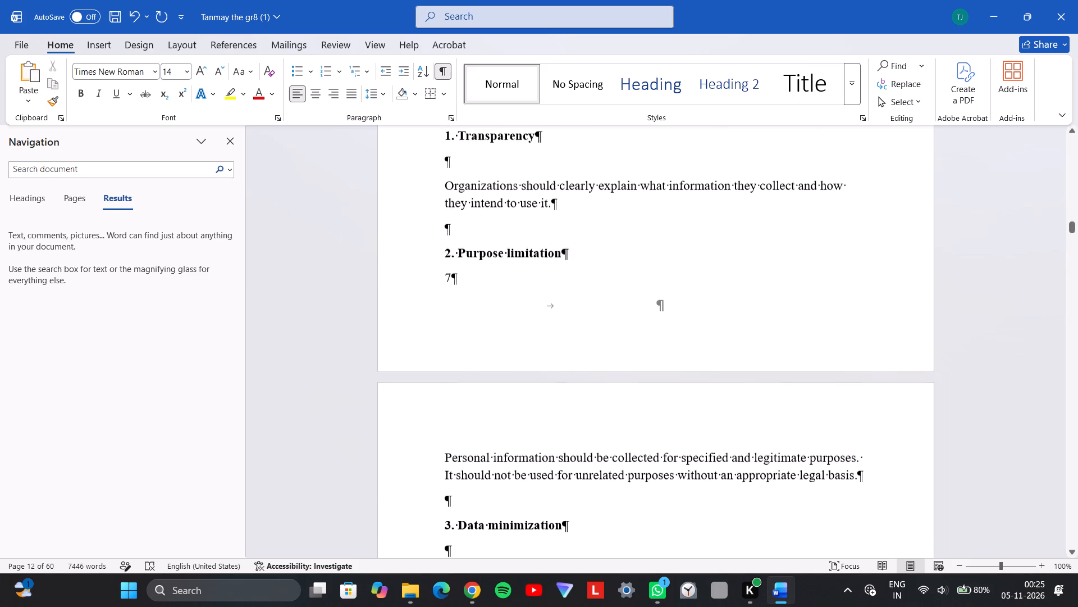
scroll(443, 260, "down", 1)
left_click(443, 260)
key("Tab")
key("Tab")
key("Tab")
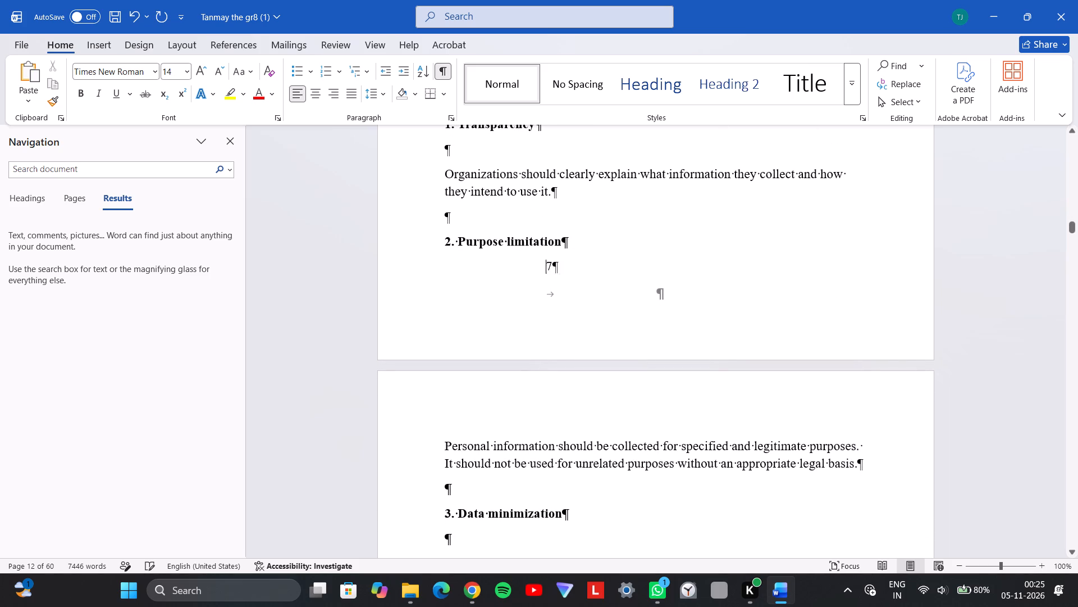
key("Tab")
key("Tab")
key("Tab")
Indent the typed page number 8, below the Accountability paragraph, to the middle of the line.
scroll(443, 260, "down", 5)
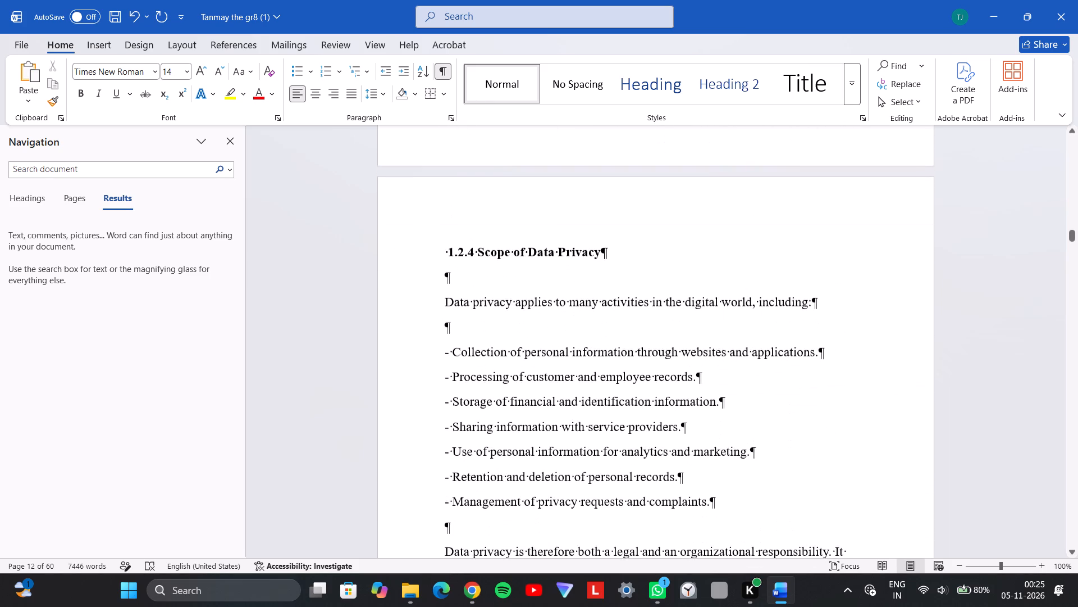
scroll(443, 260, "up", 1)
left_click(443, 260)
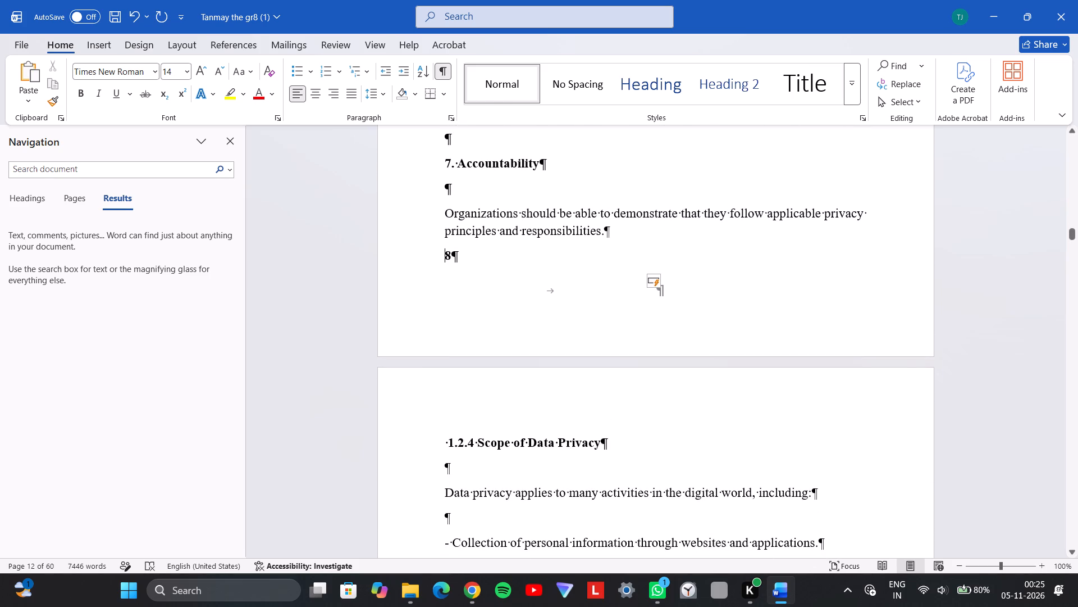
key("Tab")
key("Tab")
key("Tab")
key("Tab")
key("Tab")
key("Tab")
Indent the typed page number 9, at the page end in section 1.3, to the middle of the line.
scroll(443, 260, "down", 4)
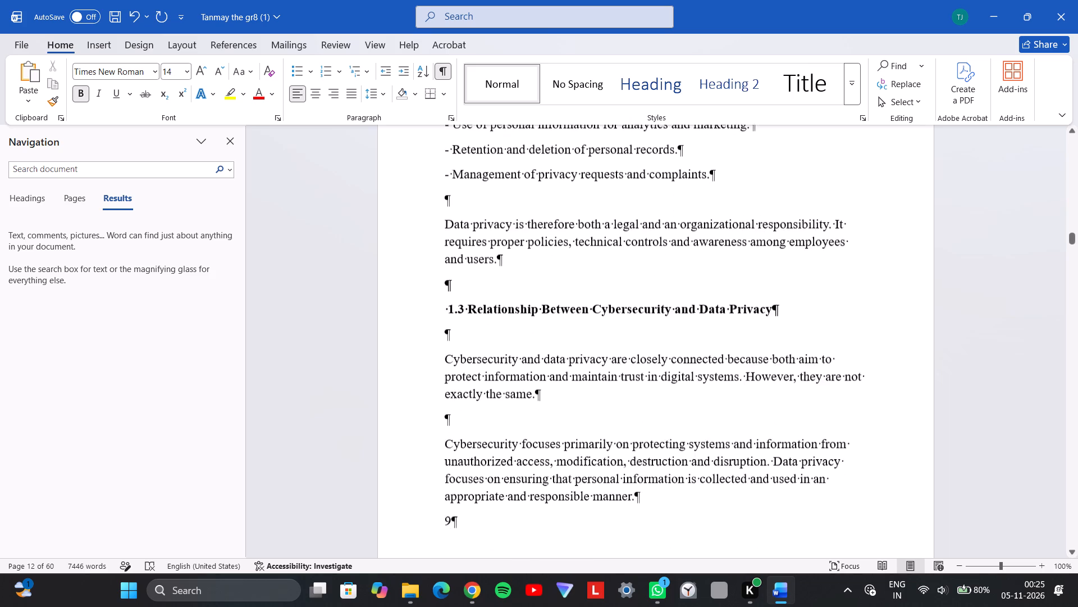
left_click(443, 260)
key("Tab")
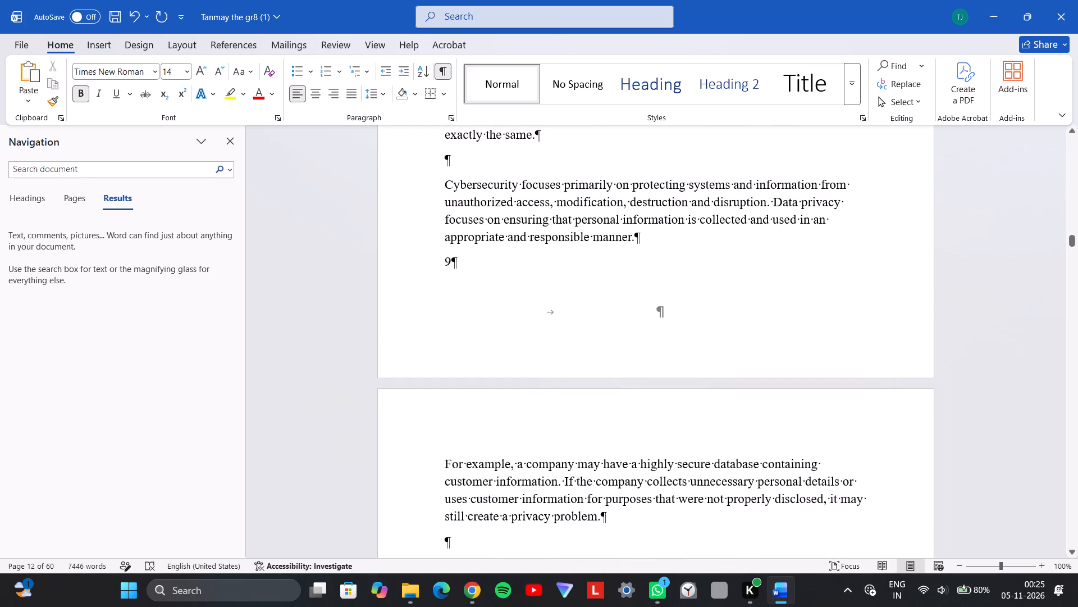
key("Tab")
key("Tab")
key("Tab")
key("Tab")
key("Tab")
key("Tab")
Indent the typed page number 10, on the page before section 1.3.2 Why Both Are Necessary, to the middle of the line.
scroll(443, 260, "down", 1)
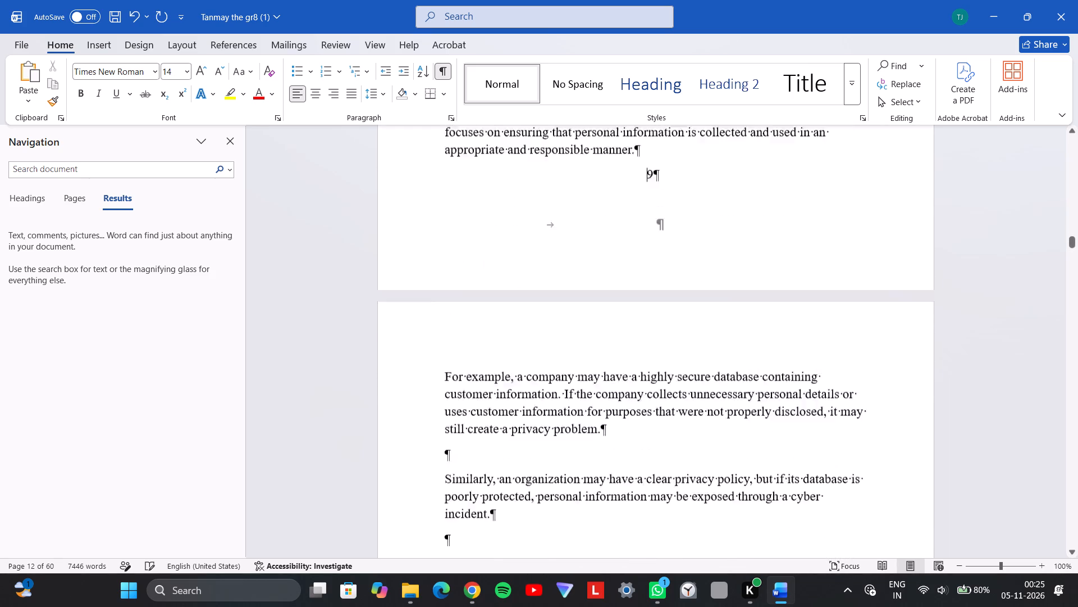
scroll(443, 260, "down", 4)
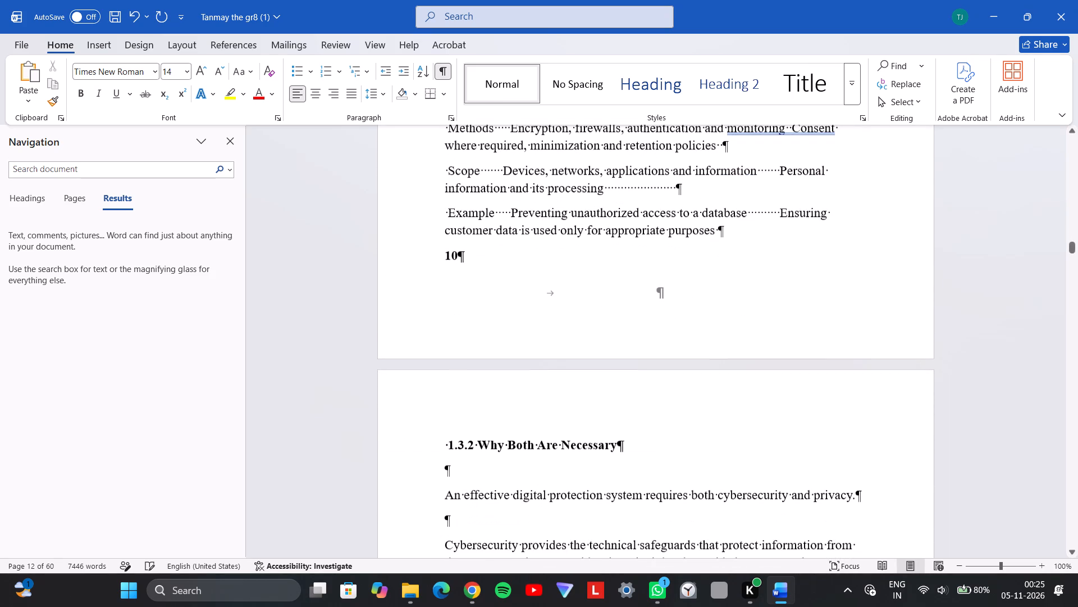
scroll(443, 260, "down", 1)
left_click(443, 260)
key("Tab")
key("Tab")
key("Tab")
key("Tab")
key("Tab")
key("Tab")
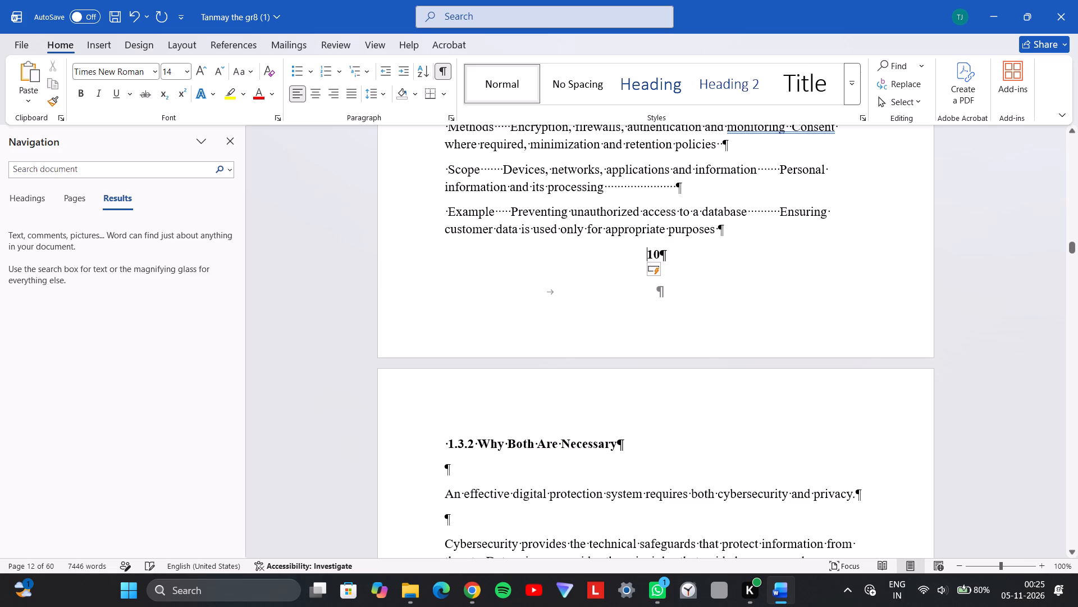
Indent the typed page number 11, on the page before section 1.4, to the middle of the line.
scroll(443, 260, "down", 3)
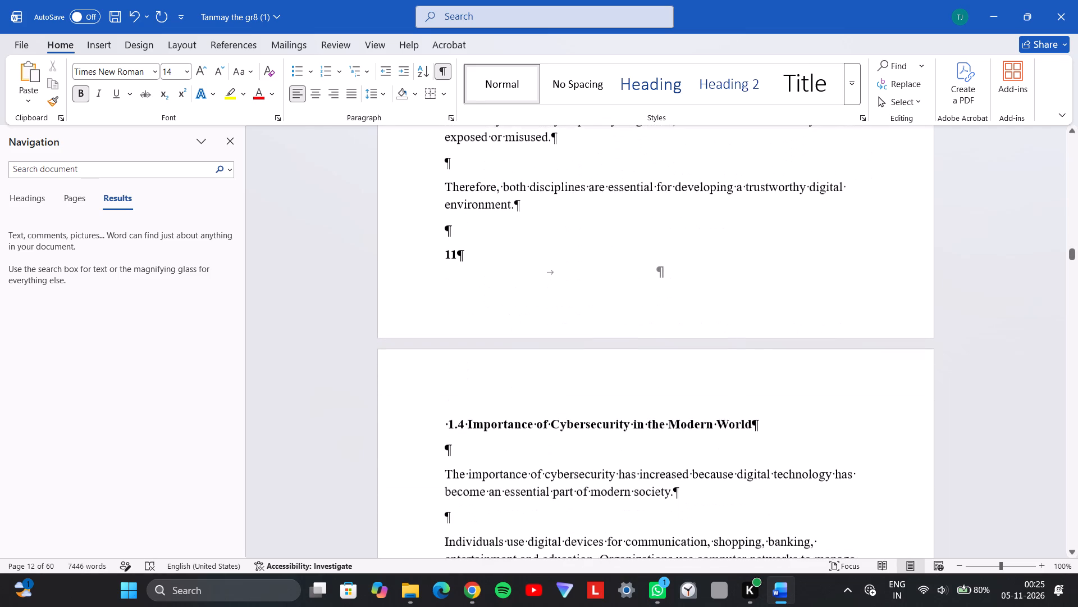
scroll(443, 260, "down", 1)
left_click(443, 260)
key("Tab")
key("Tab")
key("Tab")
key("Tab")
key("Tab")
key("Tab")
key("Tab")
key("Tab")
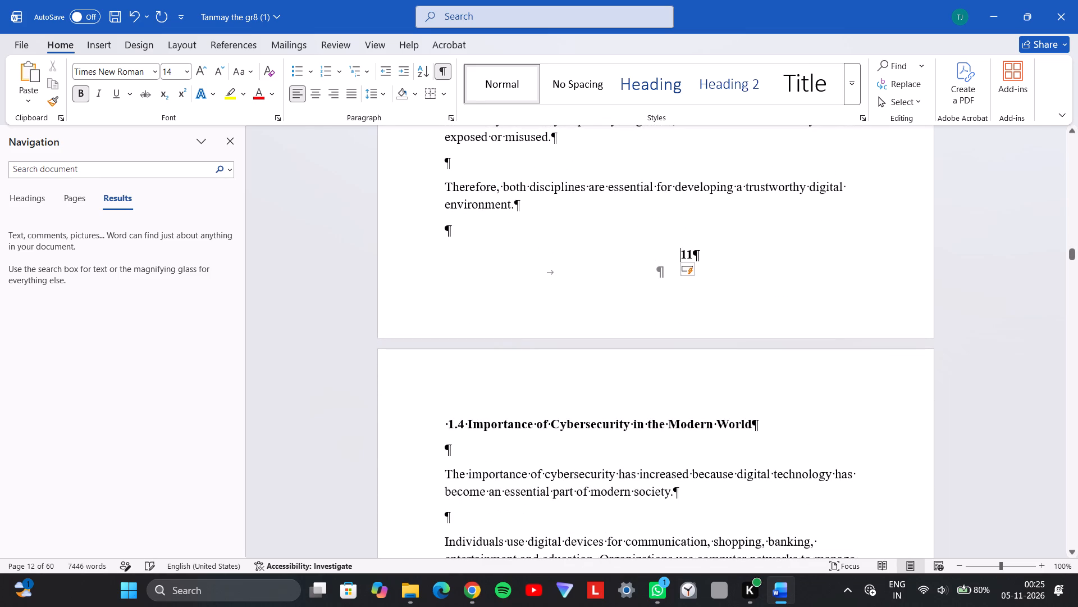
key("BackSpace")
Indent the typed page number 12, below the Protection of Financial Transactions text, to the middle of the line.
scroll(443, 260, "down", 3)
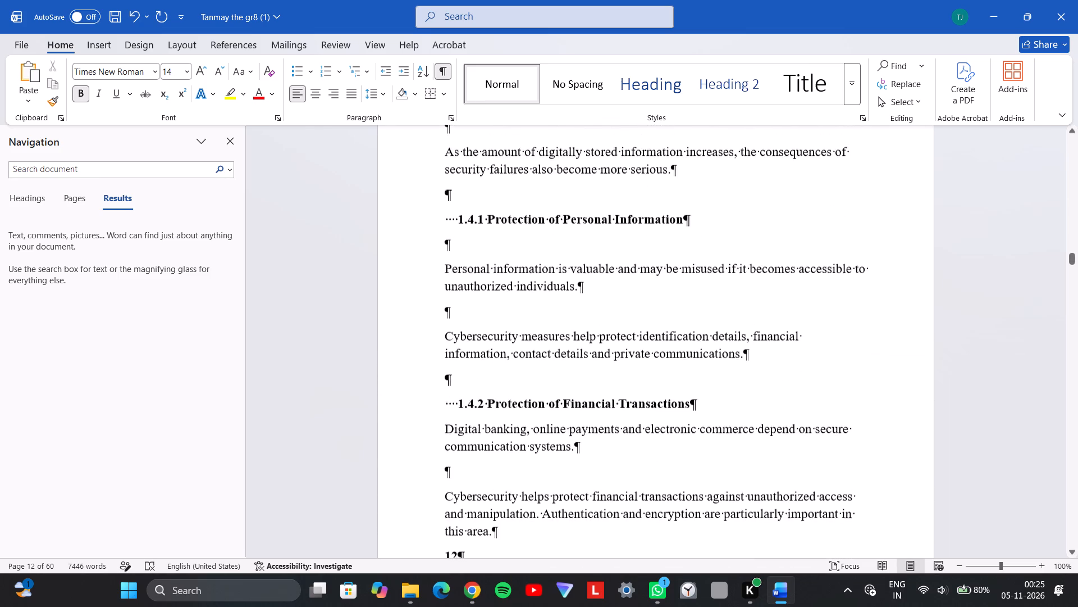
left_click(443, 260)
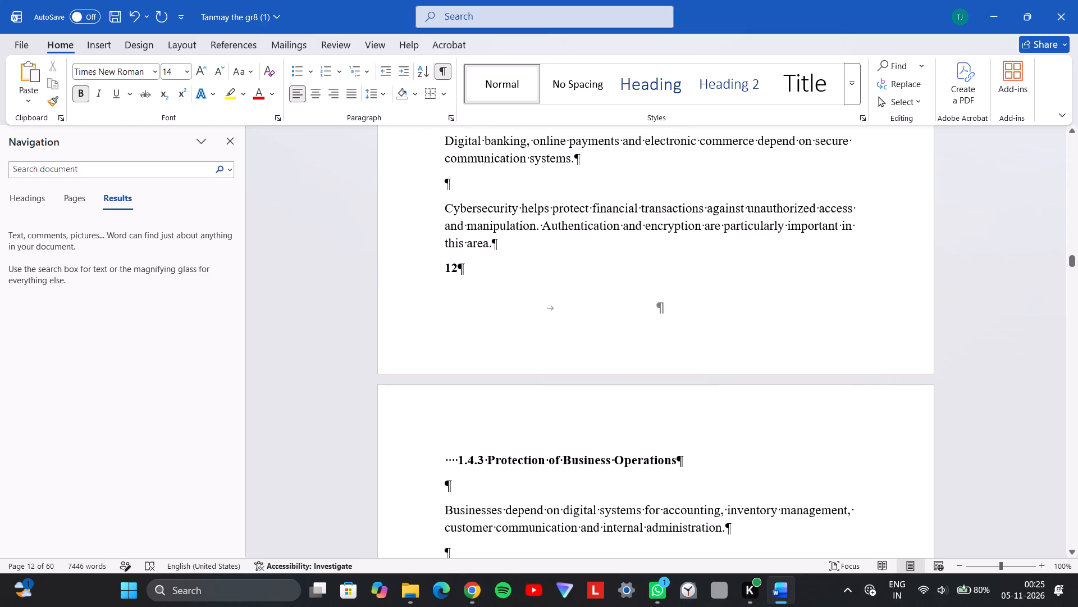
key("Tab")
key("Tab")
key("Tab")
key("Tab")
key("Tab")
key("Tab")
Indent the typed page number 13, below the Protection of Critical Infrastructure text, to the middle of the line.
scroll(443, 260, "down", 4)
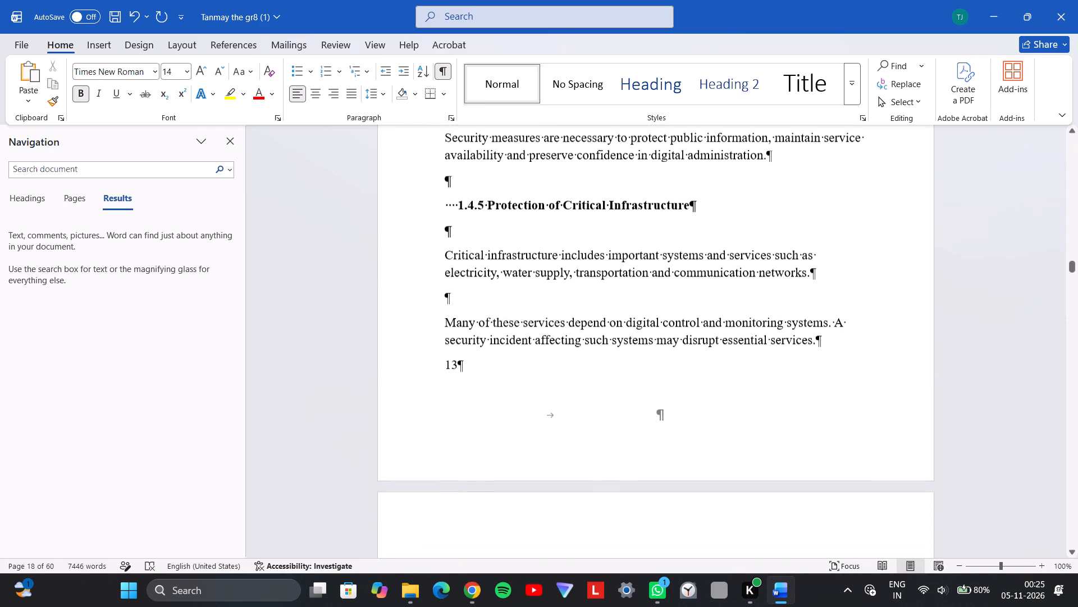
scroll(443, 260, "down", 2)
left_click(443, 260)
key("Tab")
key("Tab")
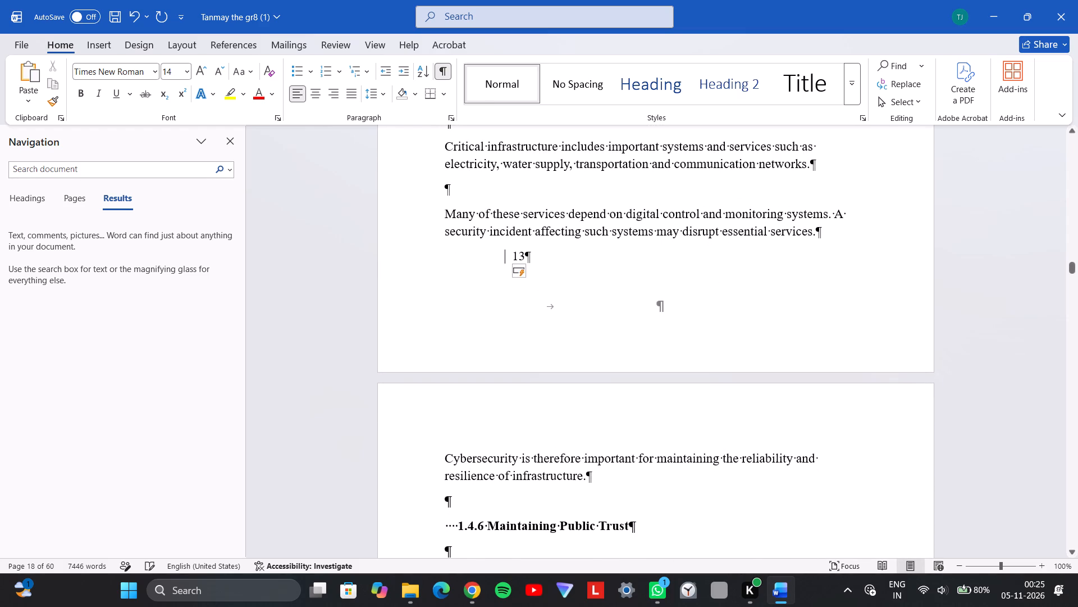
key("Tab")
key("Tab")
key("Tab")
key("Tab")
Indent the typed page number 14, at the page end in section 1.5, to the middle of the line.
scroll(443, 260, "down", 3)
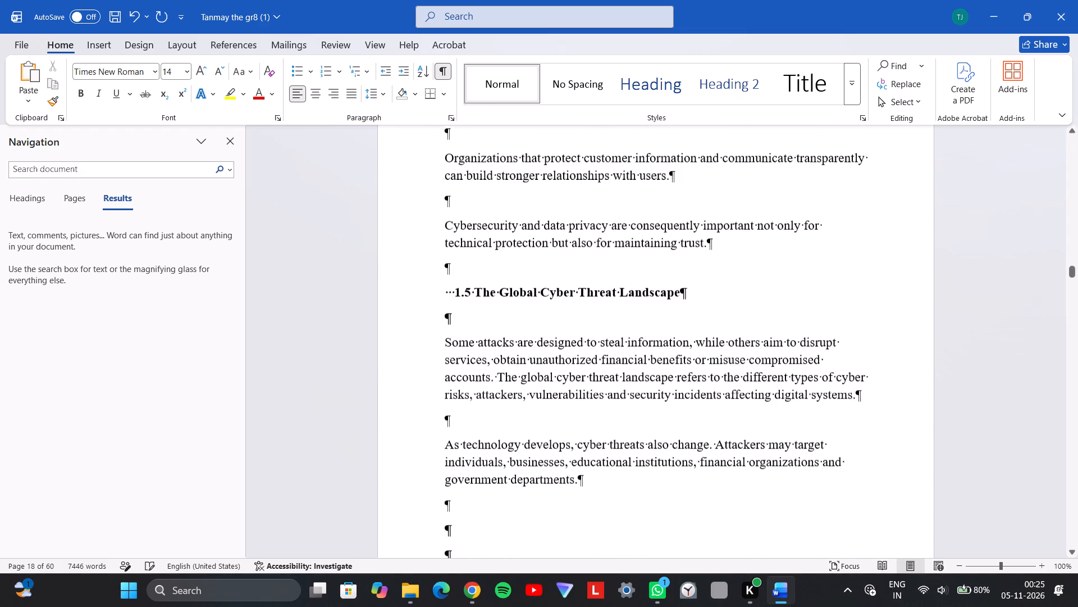
scroll(443, 260, "down", 2)
left_click(443, 260)
key("Tab")
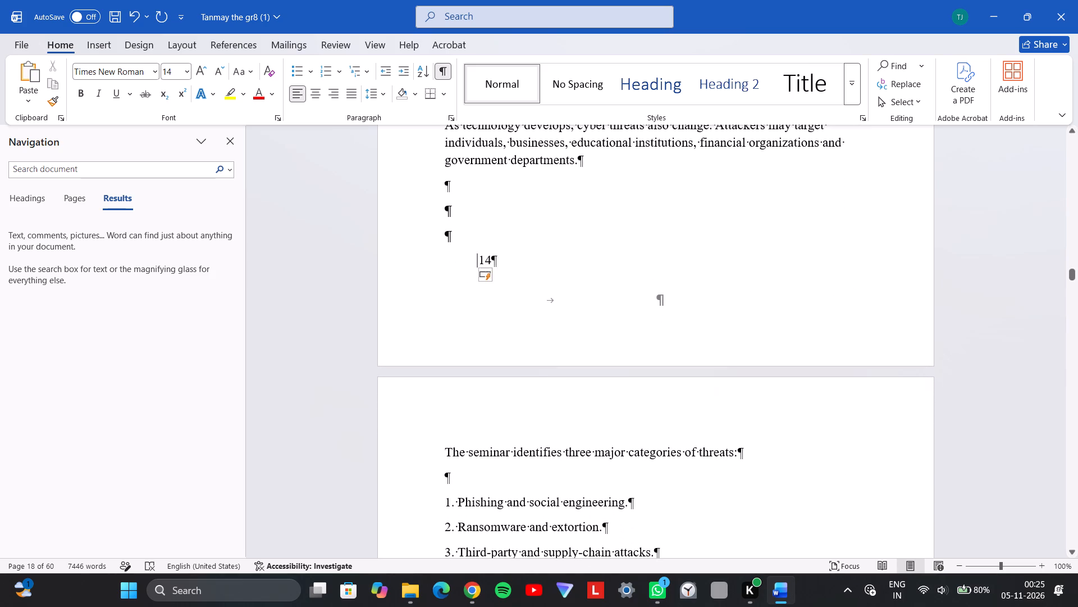
key("Tab")
key("Tab")
key("Tab")
key("Tab")
key("Tab")
Indent the typed page number 15, at the page end in section 1.5.2 Human Factors in Cybersecurity, to the middle of the line.
scroll(443, 260, "down", 2)
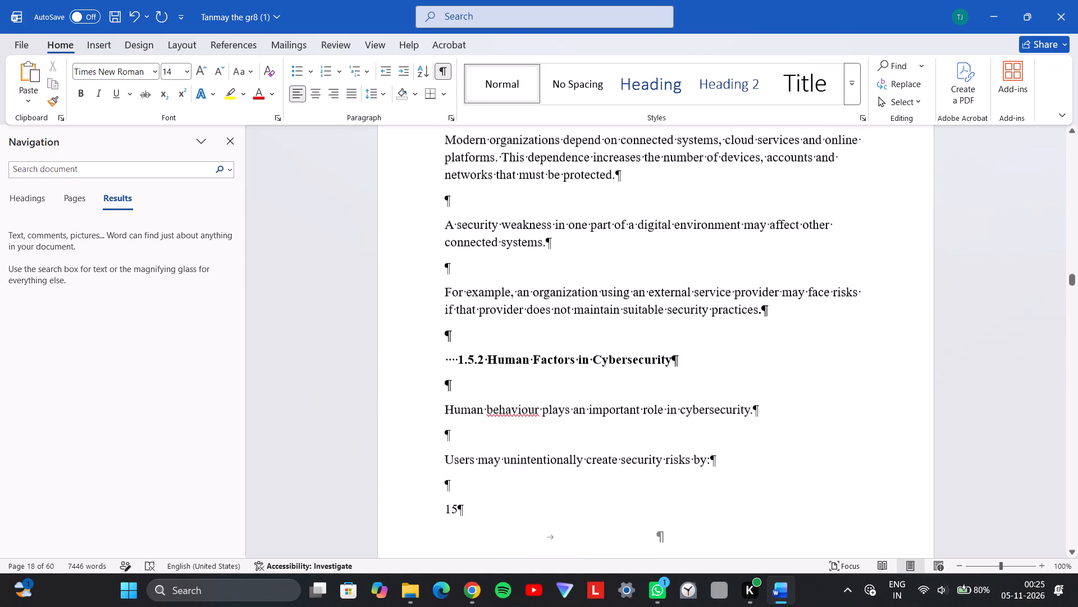
scroll(443, 260, "down", 1)
left_click(443, 260)
key("Tab")
key("Tab")
key("Tab")
key("Tab")
key("Tab")
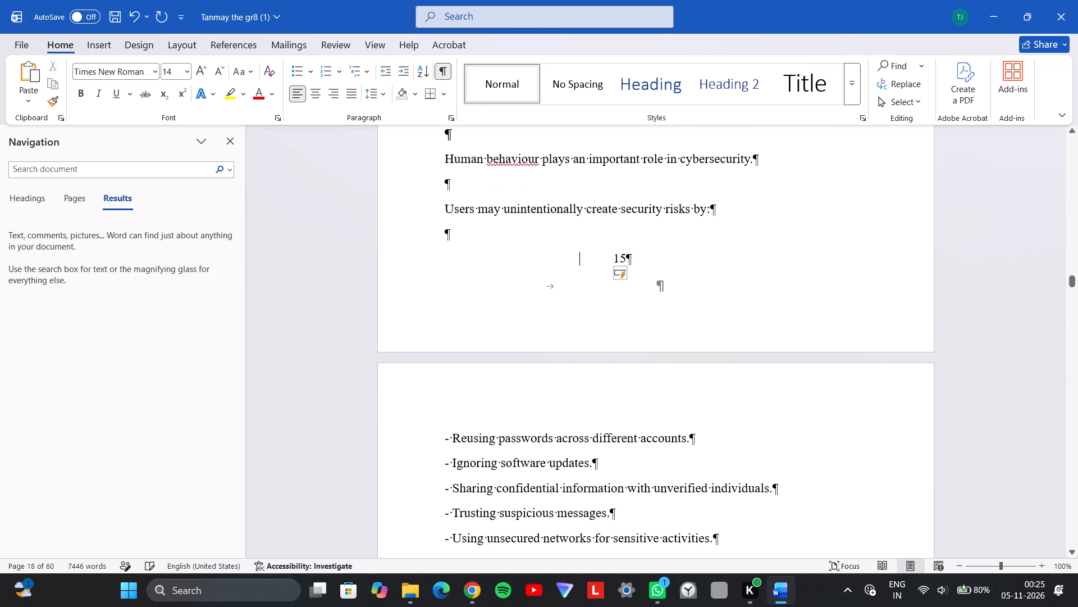
key("Tab")
Indent the typed page number 16, below the Maintain backups item in section 1.5.4, to the middle of the line.
scroll(443, 260, "down", 2)
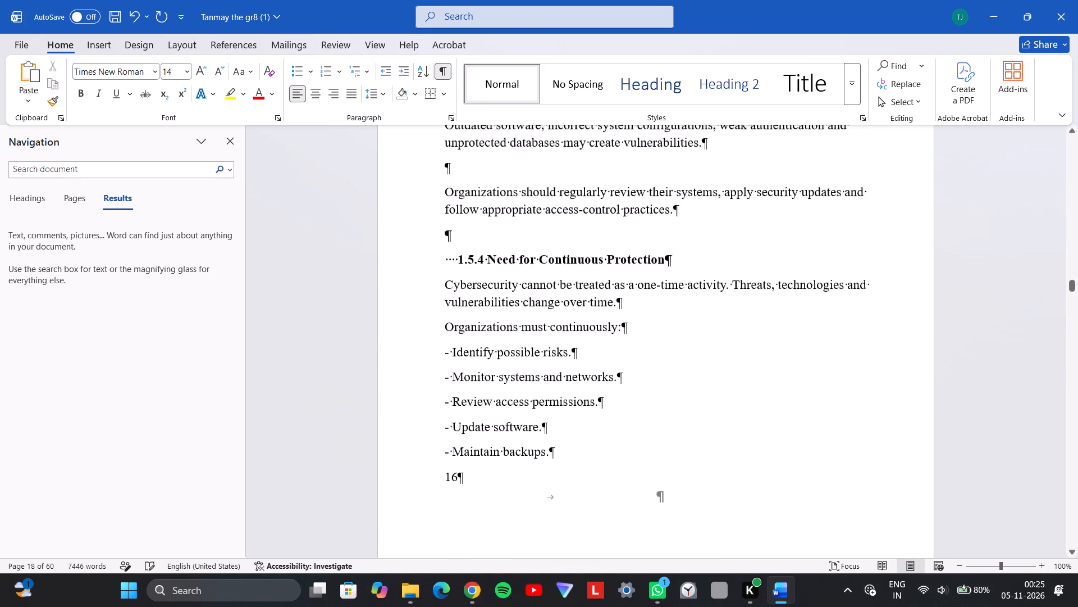
scroll(443, 260, "down", 2)
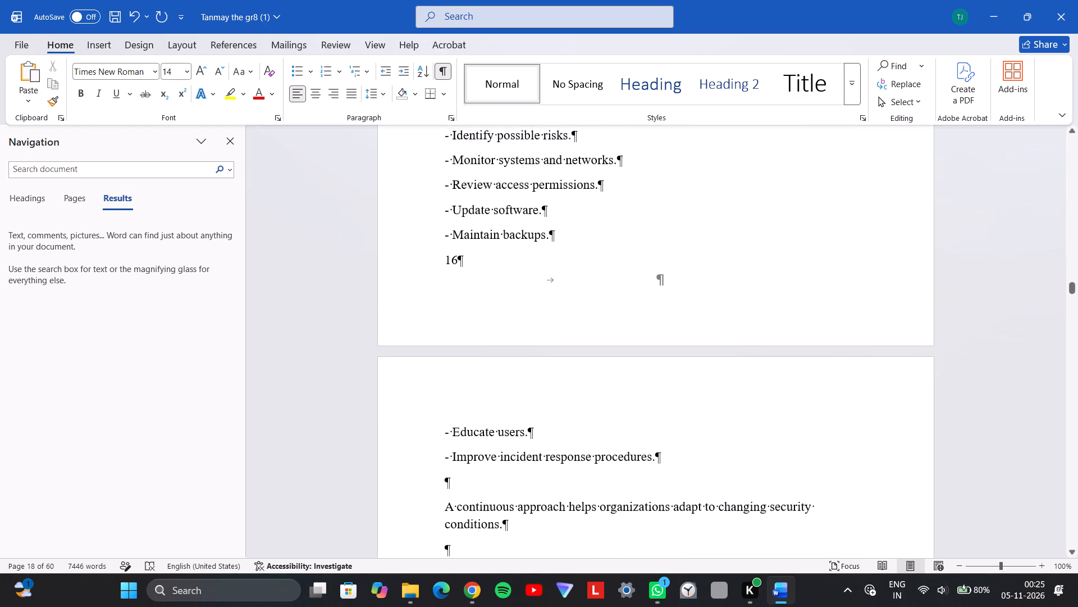
left_click(443, 260)
key("Tab")
key("Tab")
key("Tab")
key("Tab")
key("Tab")
key("Tab")
Indent the typed page number 17, below the third objective in section 1.6, to the middle of the line.
scroll(443, 260, "down", 1)
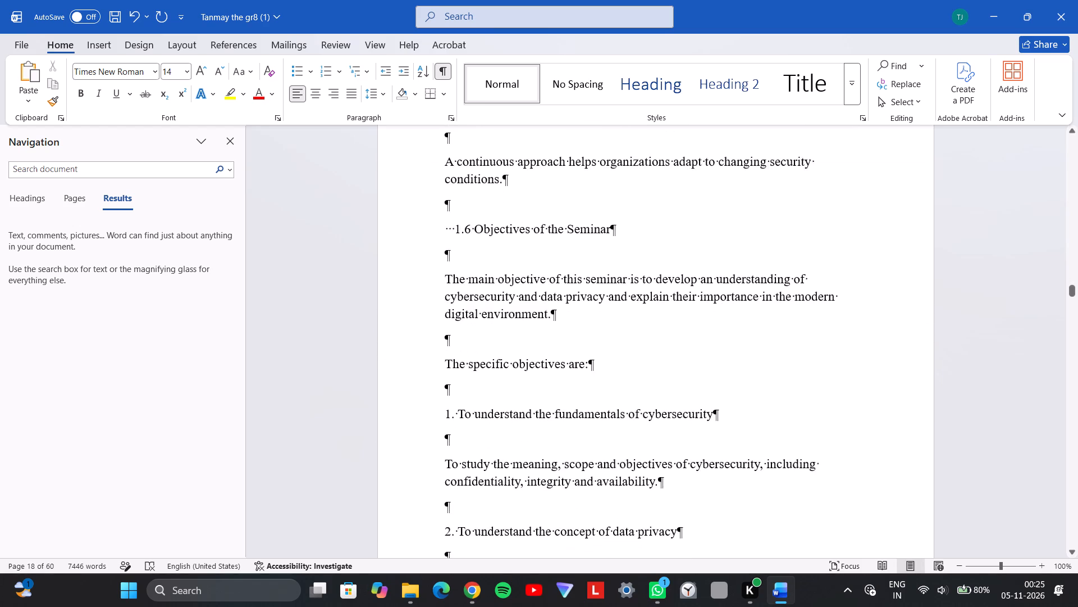
scroll(443, 260, "down", 1)
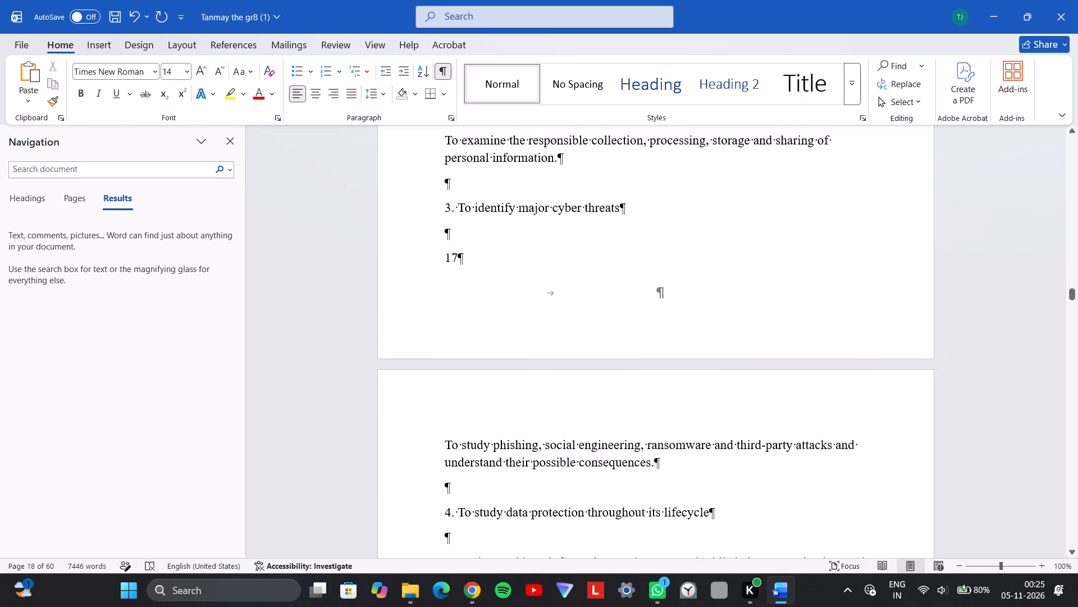
scroll(443, 260, "down", 1)
left_click(443, 260)
key("Tab")
key("Tab")
key("Tab")
key("Tab")
key("Tab")
key("Tab")
key("Tab")
Indent the typed page number 18, on the page before section 1.7 Conclusion of Chapter 1, to the middle of the line.
scroll(443, 260, "down", 4)
left_click(443, 260)
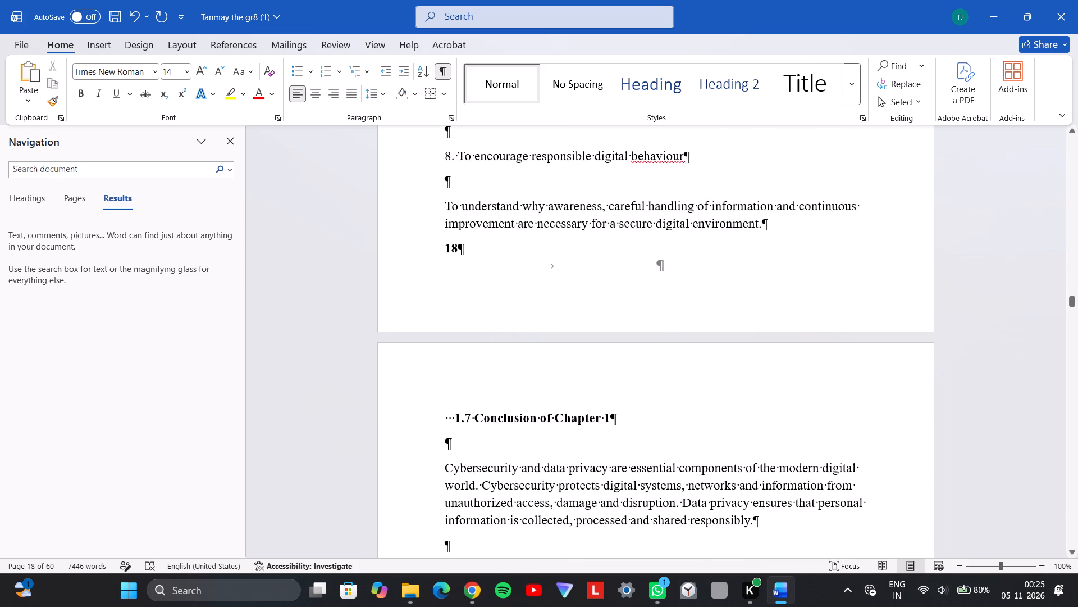
key("Tab")
key("Tab")
key("Tab")
key("Tab")
key("Tab")
key("Tab")
key("Tab")
Indent the typed page number 19, on the page before the Chapter 2 heading, to the middle of the line.
scroll(443, 260, "down", 2)
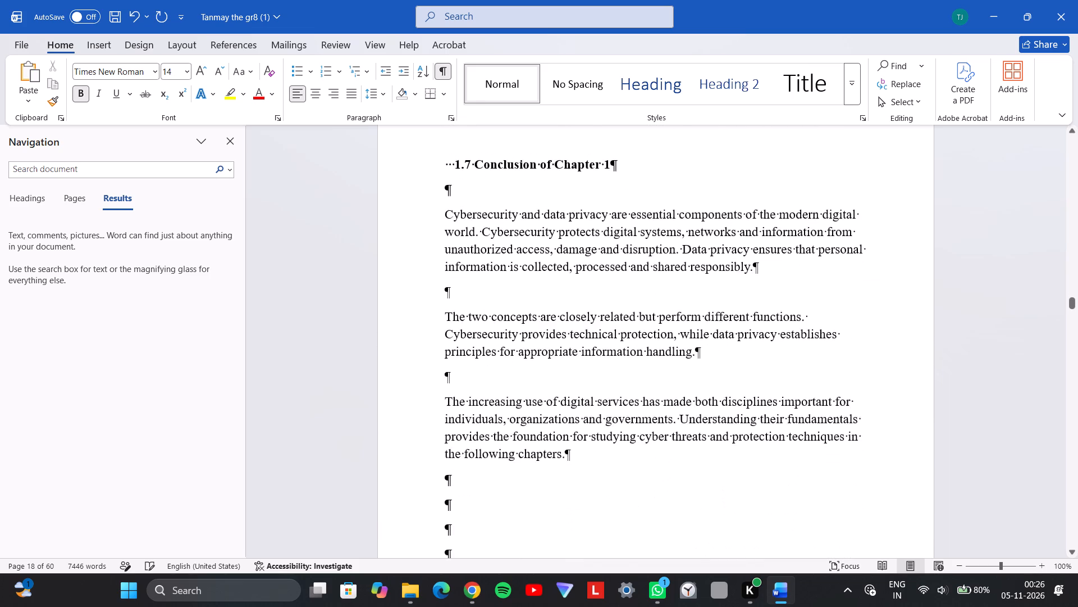
scroll(443, 260, "down", 3)
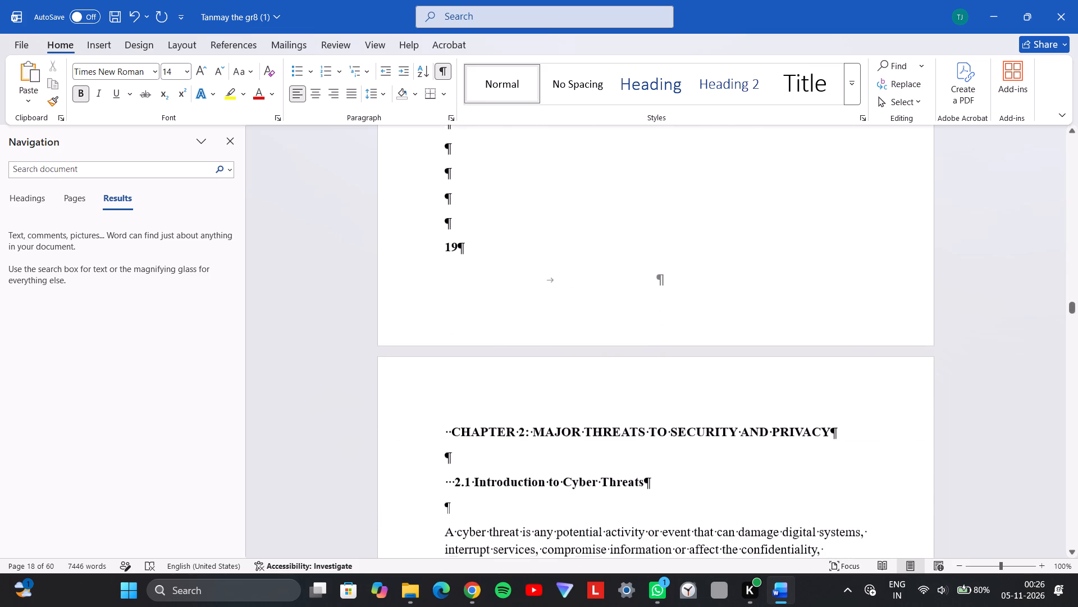
scroll(443, 260, "down", 1)
left_click(443, 260)
key("Tab")
key("Tab")
key("Tab")
key("Tab")
key("Tab")
key("Tab")
key("Tab")
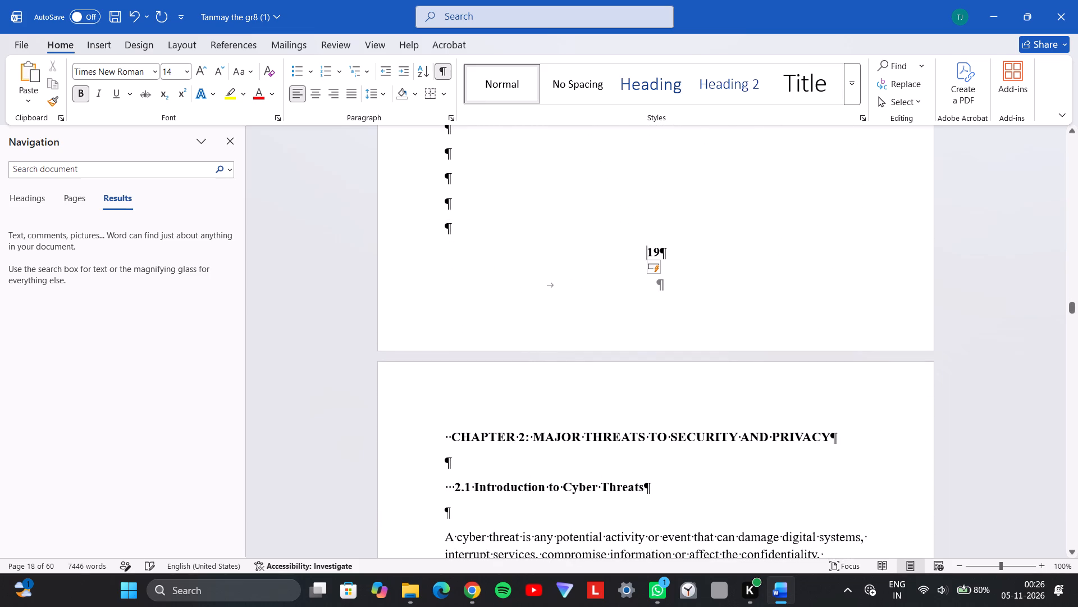
Indent the typed page number 20, at the page end in section 2.1, to the middle of the line.
scroll(443, 260, "down", 4)
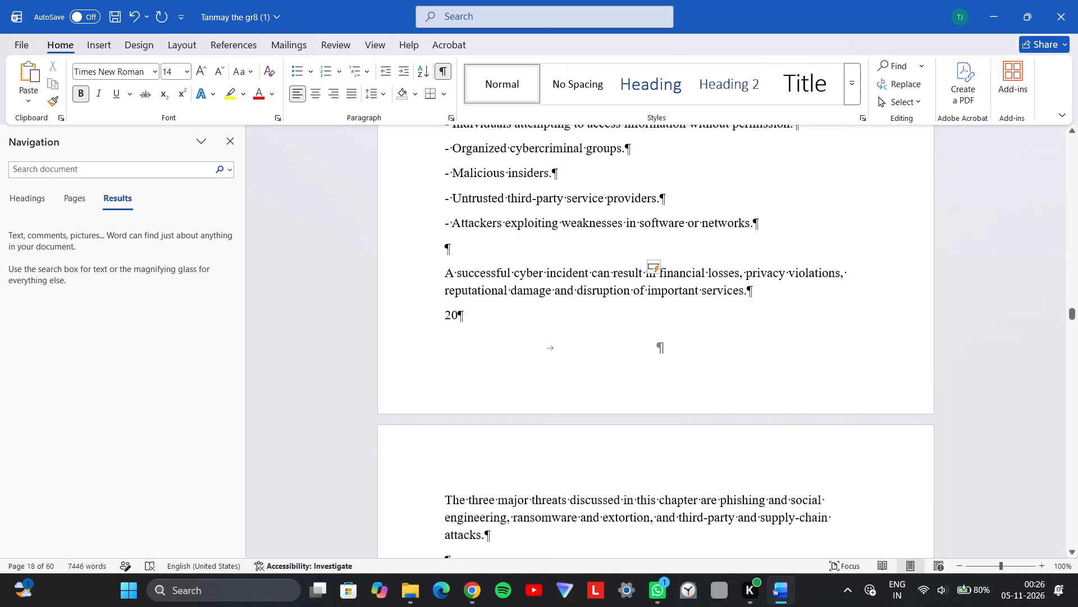
scroll(443, 260, "down", 1)
left_click(443, 260)
key("Tab")
key("Tab")
key("Tab")
key("Tab")
key("Tab")
key("Tab")
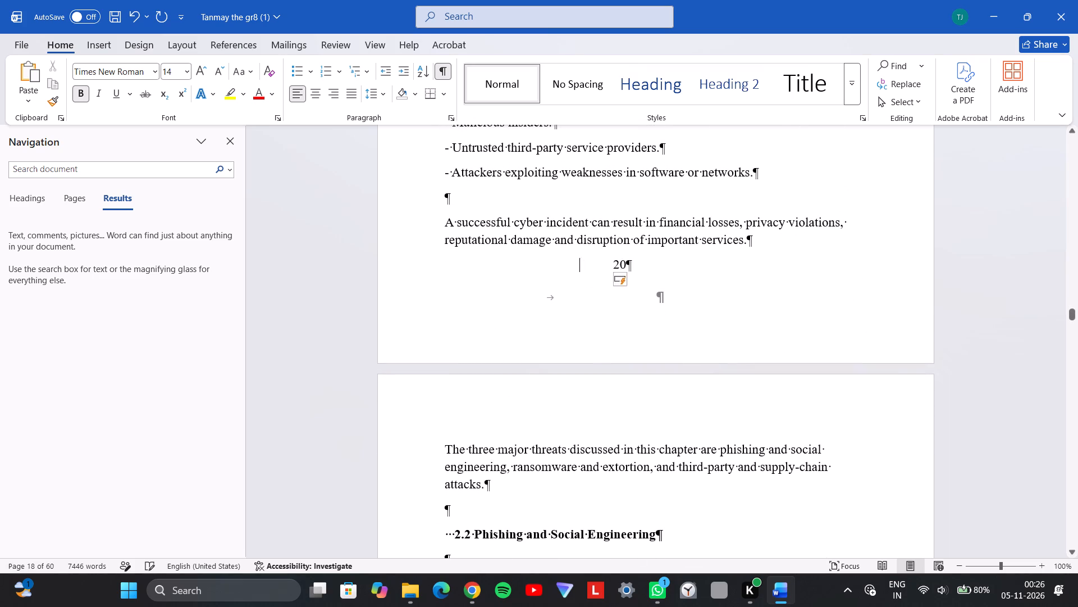
key("Tab")
Indent the typed page number 21, below the 2.2.2 How Phishing Affects Users heading, to the middle of the line.
scroll(443, 260, "down", 4)
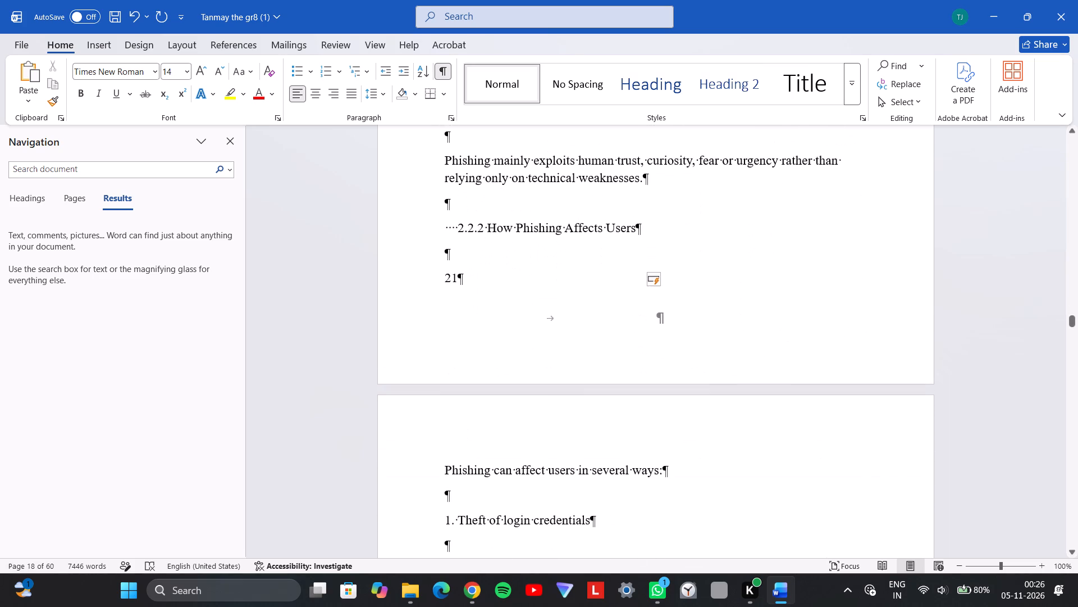
left_click(443, 260)
key("Tab")
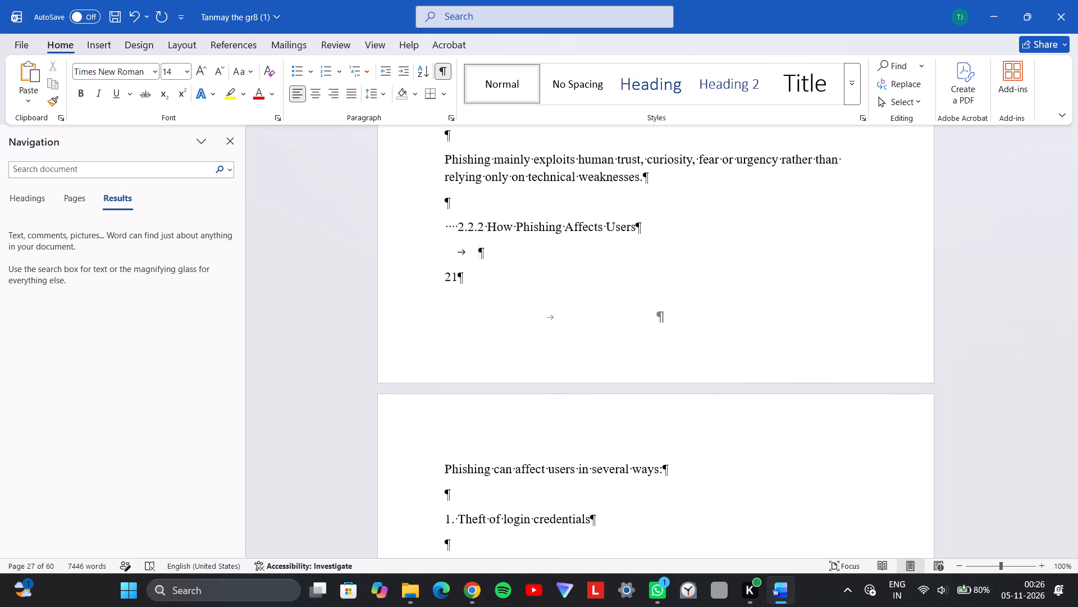
key("Down")
key("Left")
key("Left")
key("Tab")
key("Tab")
key("Tab")
key("Tab")
key("Tab")
key("Tab")
Indent the typed page number 22, on the page before the 2.2.3 Common Characteristics of Phishing Messages heading, to the middle of the line.
key("Down")
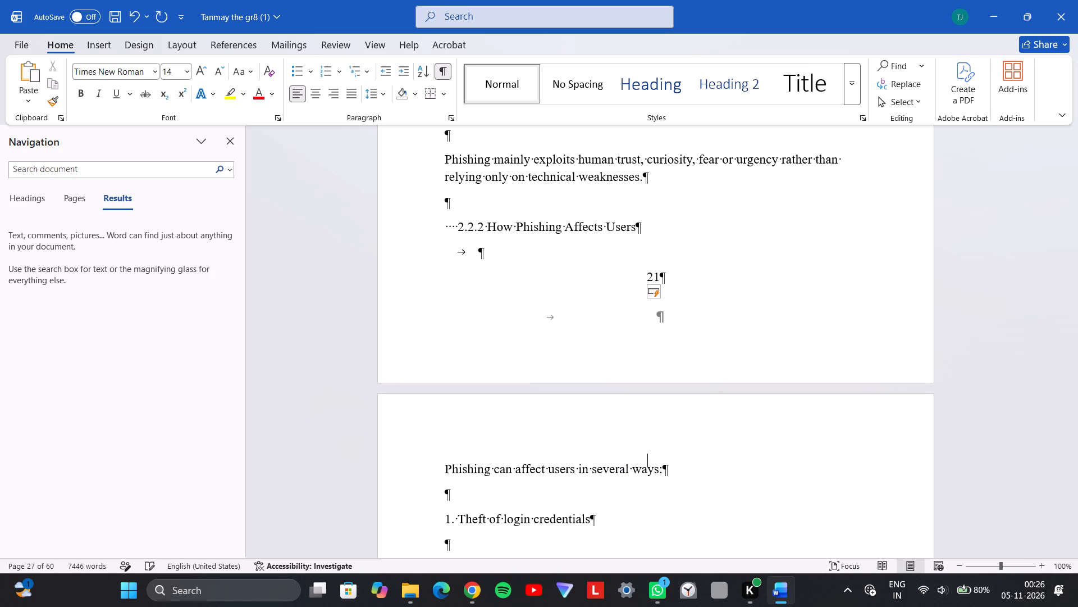
key("Down")
key("Down")
key("Down")
key("Down")
key("Down")
key("Down")
key("Down")
key("Down")
key("Down")
key("Down")
key("Down")
key("Down")
key("Down")
key("Down")
key("Down")
key("Down")
key("Down")
key("Down")
key("Down")
key("Down")
key("Down")
key("Down")
key("Down")
key("Down")
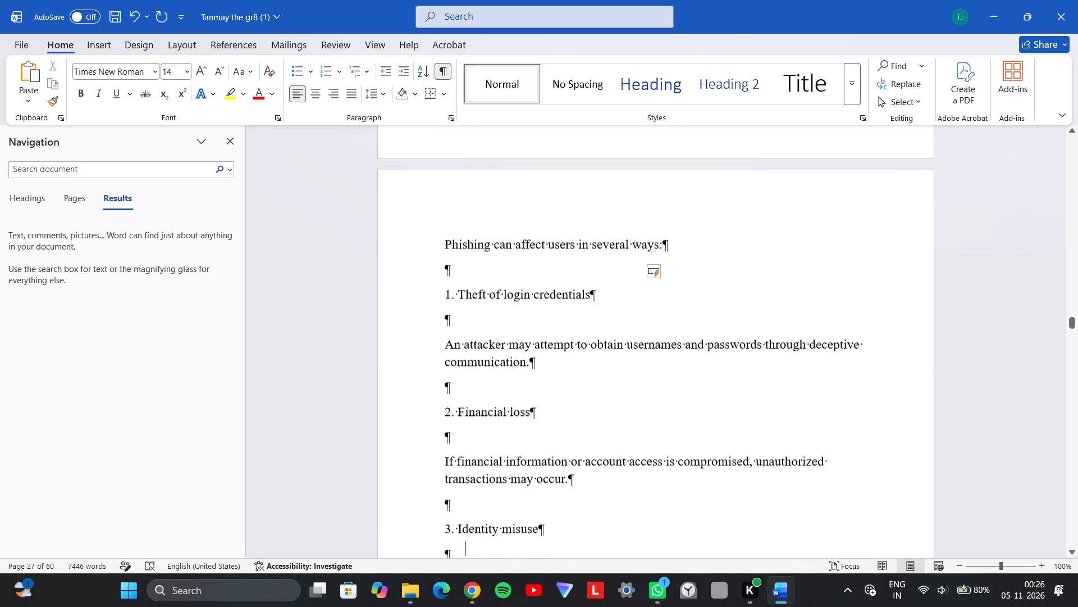
key("Down")
key("Down")
key("Down")
key("Down")
key("Down")
key("Down")
key("Down")
key("Down")
key("Down")
key("Down")
key("Down")
key("Down")
key("Down")
key("Down")
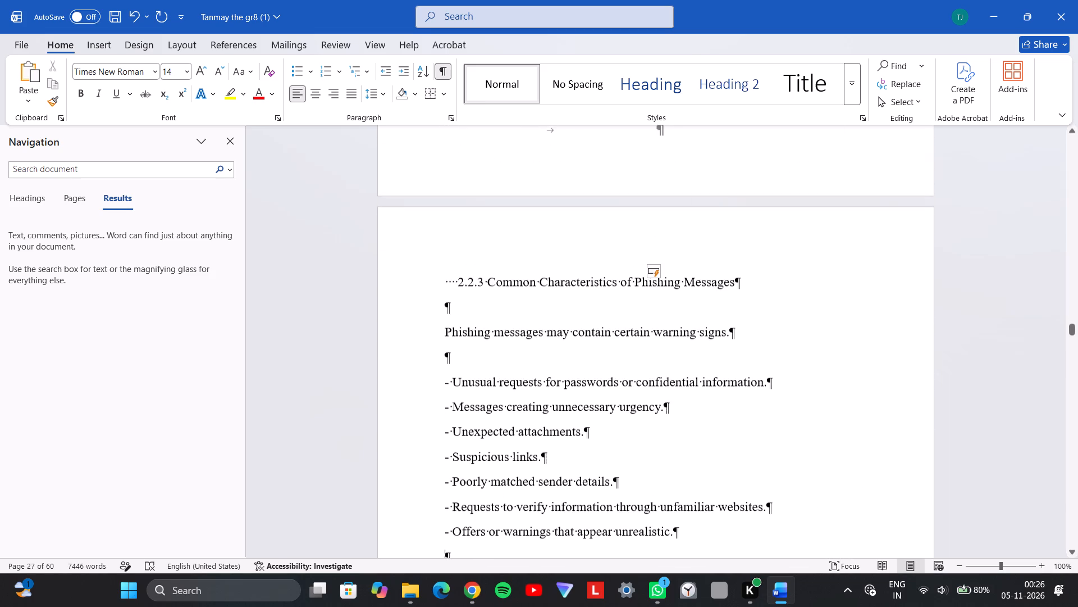
key("Up")
key("Up")
key("Up")
key("Up")
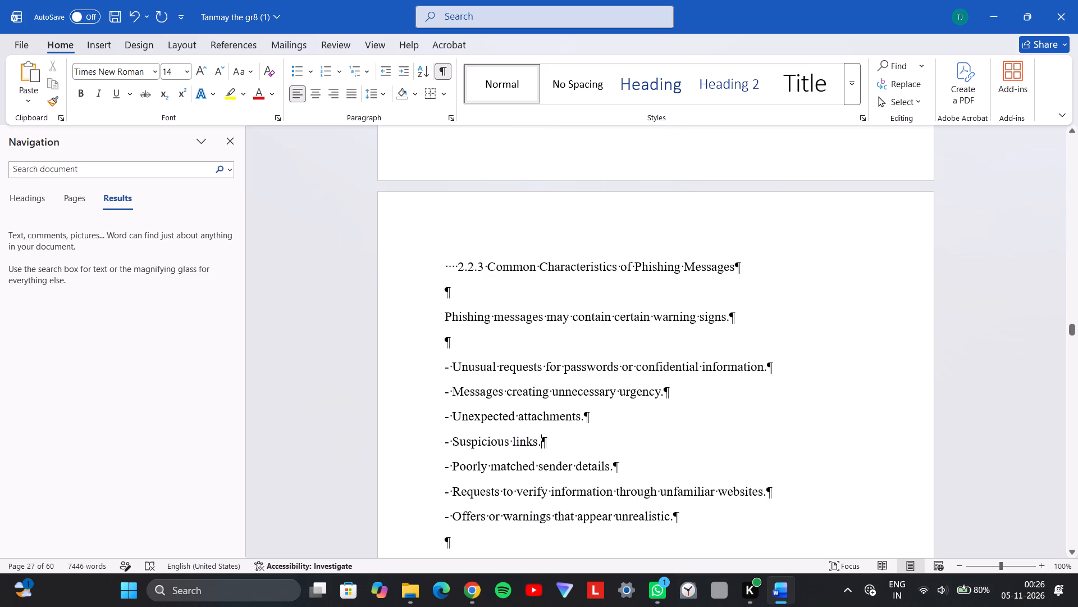
scroll(443, 260, "up", 1)
left_click(443, 260)
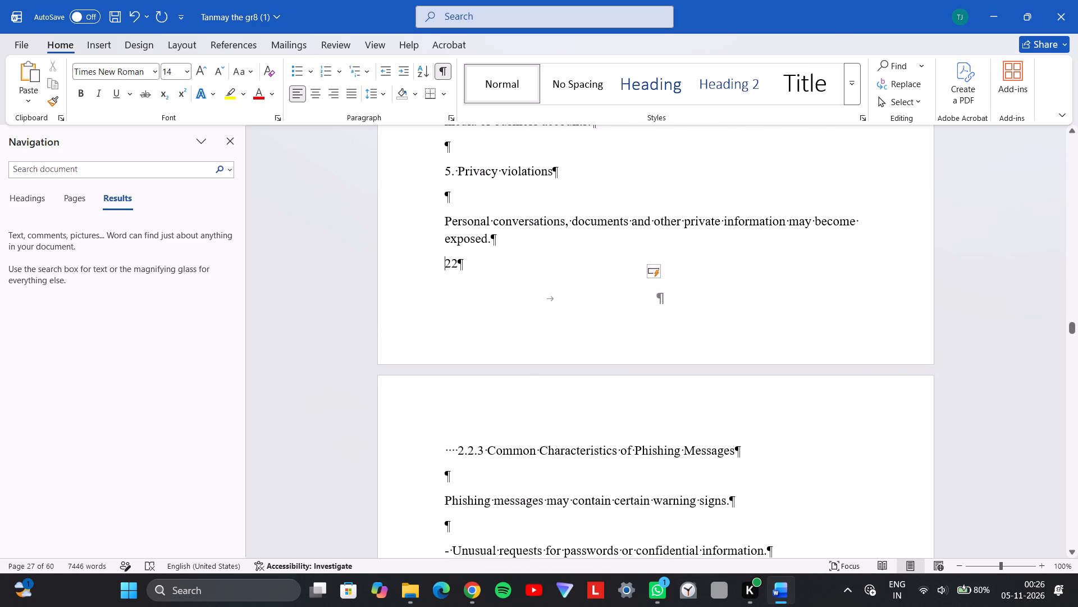
key("Tab")
key("Tab")
key("Tab")
key("Tab")
key("Tab")
key("Tab")
Indent the typed page number 23, at the page end in section 2.2.4 Meaning of Social Engineering, to the middle of the line.
key("Down")
key("Down")
key("Down")
key("Down")
key("Down")
key("Down")
key("Down")
key("Down")
key("Down")
key("Down")
key("Down")
key("Down")
key("Down")
key("Down")
key("Down")
key("Down")
key("Down")
key("Down")
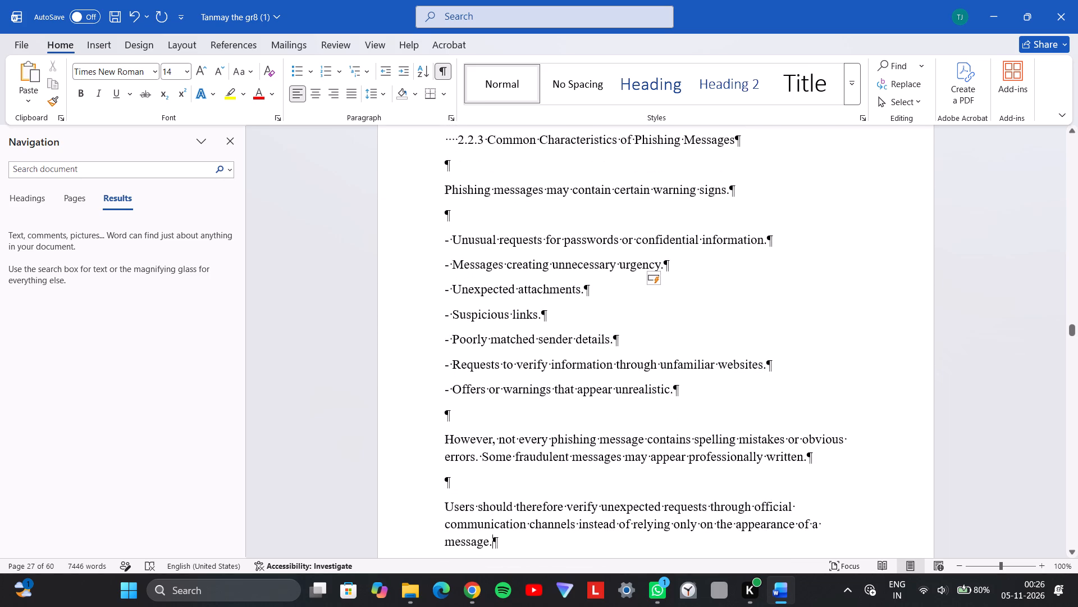
scroll(443, 260, "down", 2)
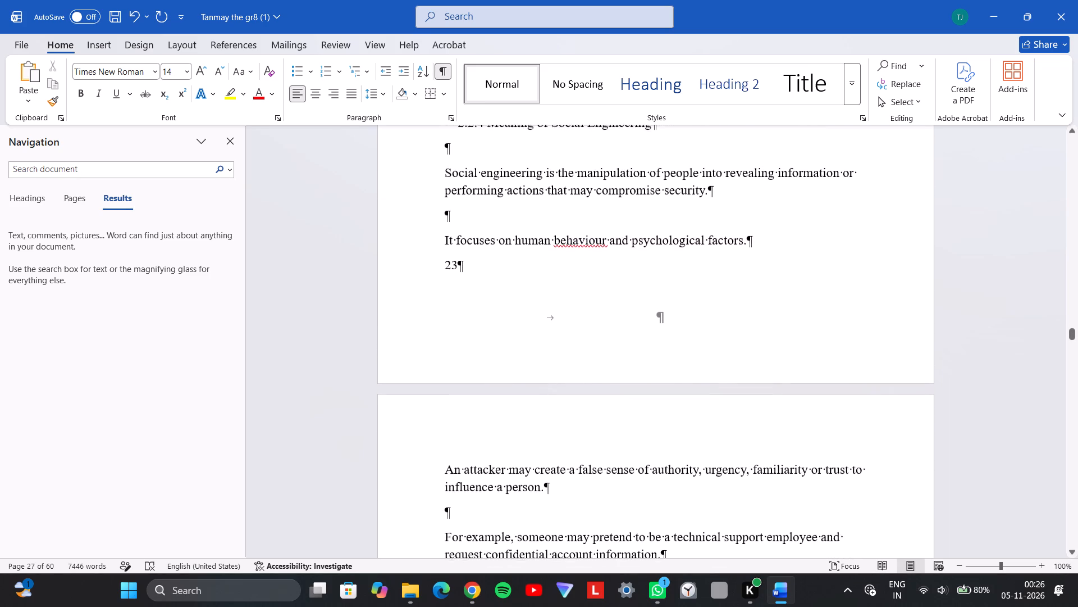
scroll(443, 260, "down", 1)
left_click(443, 260)
key("Tab")
key("Tab")
key("Tab")
key("Tab")
key("Tab")
key("Tab")
Indent the typed page number 24, below the 4. Pretexting item in section 2.2.5, to the middle of the line.
scroll(443, 260, "down", 1)
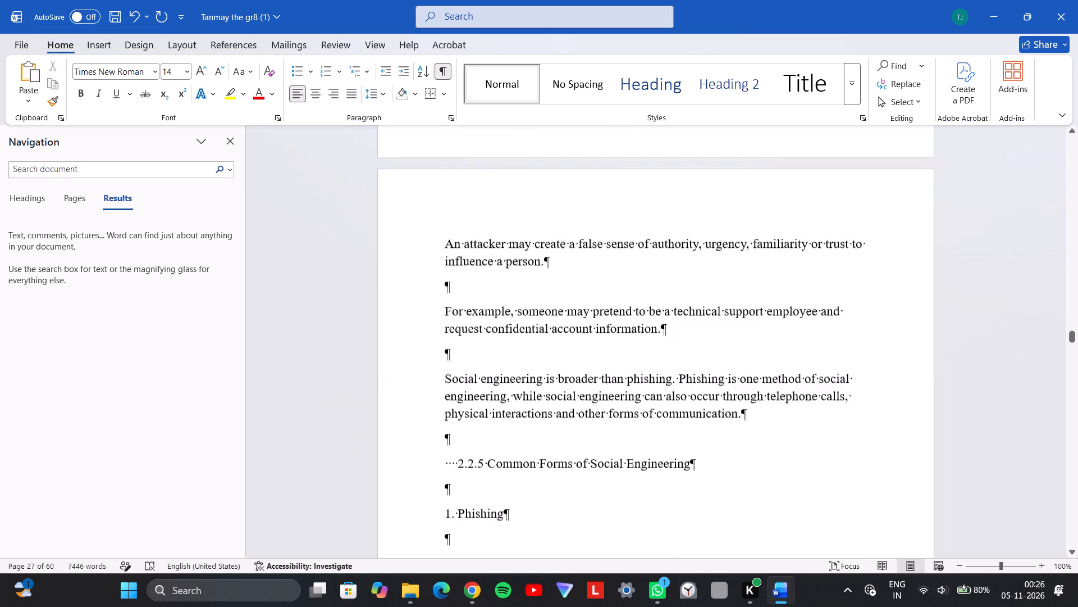
scroll(443, 260, "down", 4)
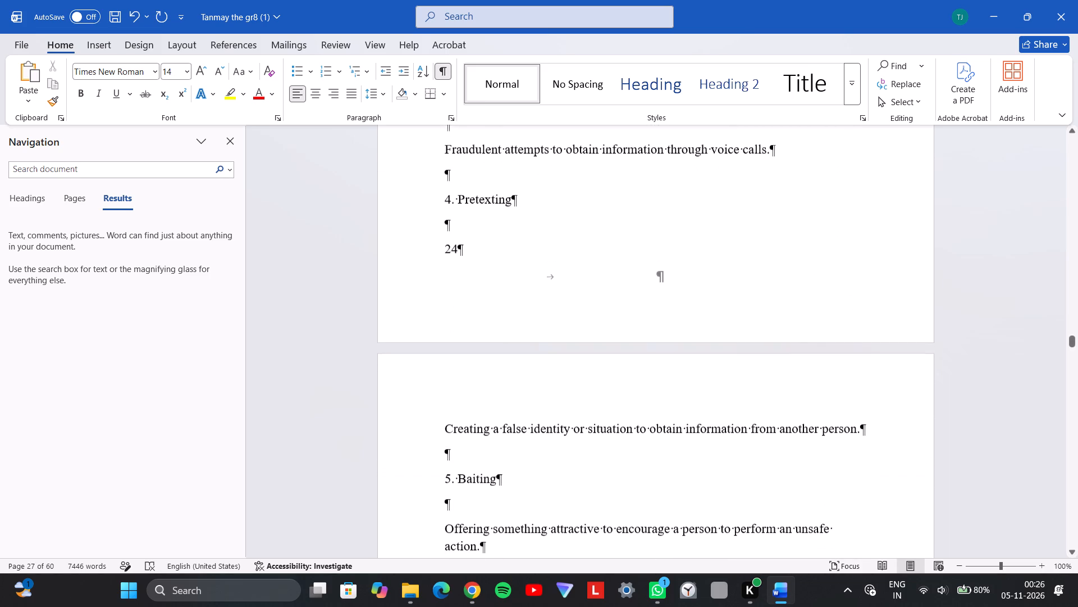
scroll(443, 260, "down", 1)
left_click(443, 260)
key("Tab")
key("Tab")
key("Tab")
key("Tab")
key("Tab")
key("Tab")
key("Tab")
Indent the typed page number 27, below the 1. Crypto-ransomware item in section 2.3.3, to the middle of the line.
scroll(443, 260, "down", 6)
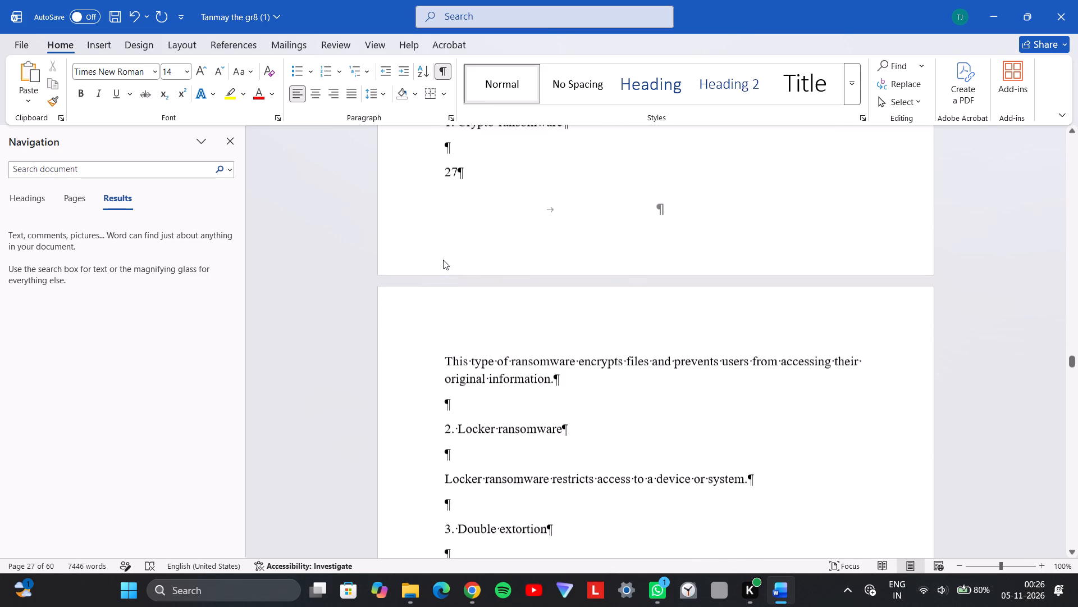
scroll(443, 260, "down", 1)
left_click(429, 373)
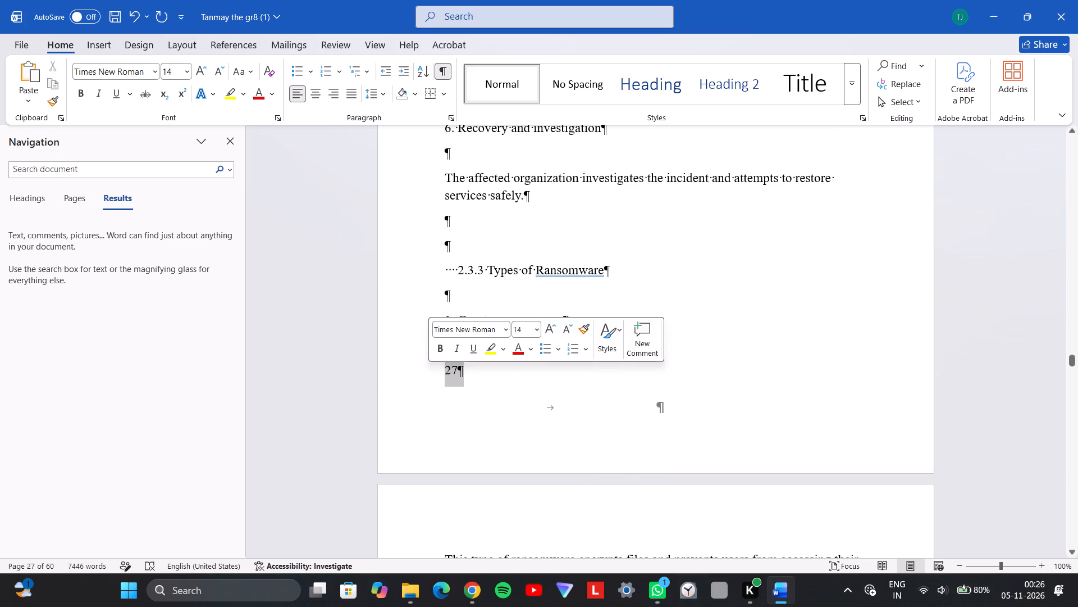
left_click(440, 377)
key("Tab")
key("Tab")
key("Tab")
key("Tab")
key("Tab")
key("Tab")
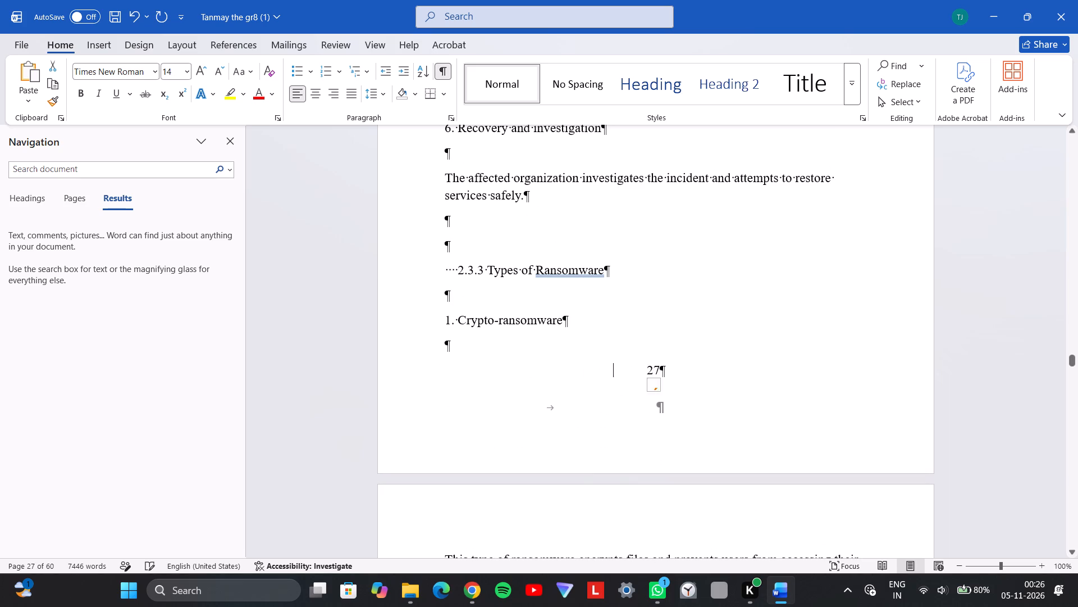
key("Tab")
key("BackSpace")
Indent the typed page number 26, below the 2. Unauthorized access item in section 2.3.2, to the middle of the line.
scroll(440, 377, "up", 1)
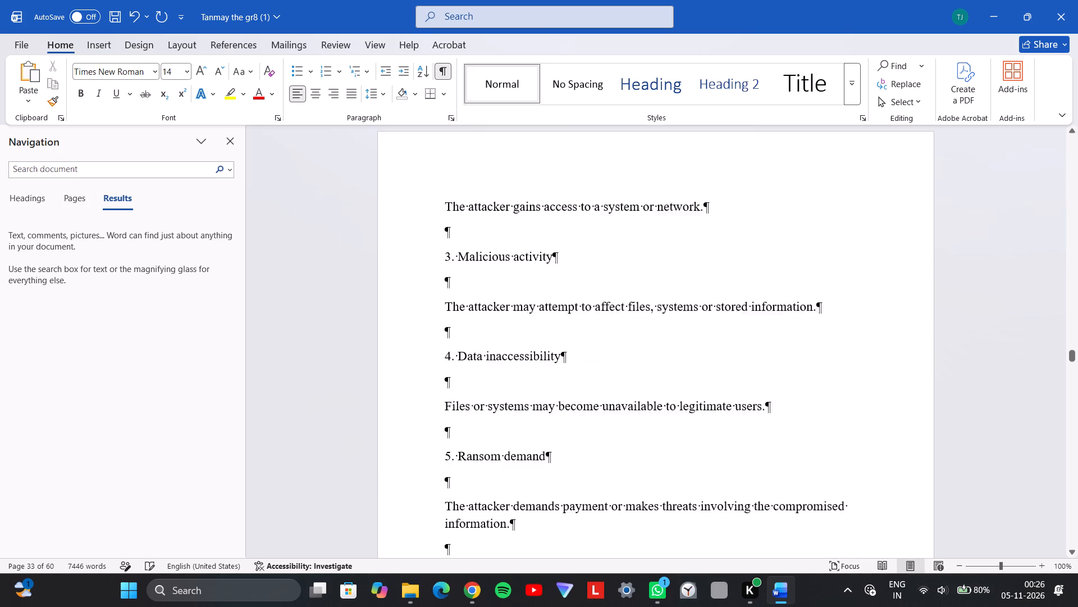
scroll(440, 377, "up", 2)
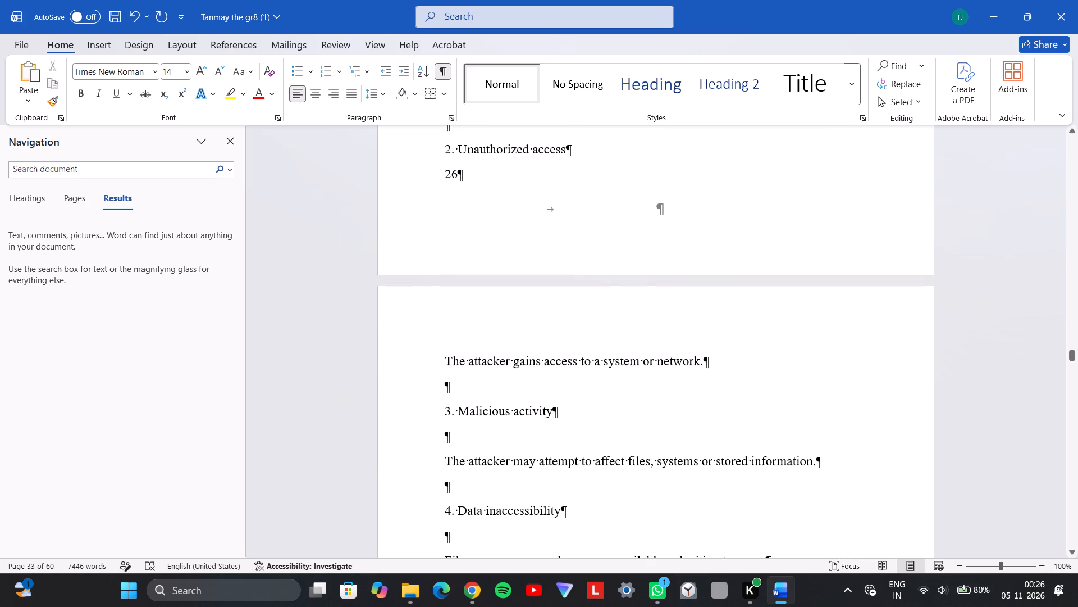
left_click(441, 178)
key("Tab")
key("Tab")
key("Tab")
key("Tab")
key("Tab")
key("Tab")
Indent the bold typed page number 25, on the page before section 2.3 Ransomware and Extortion, to the middle of the line.
scroll(441, 178, "up", 3)
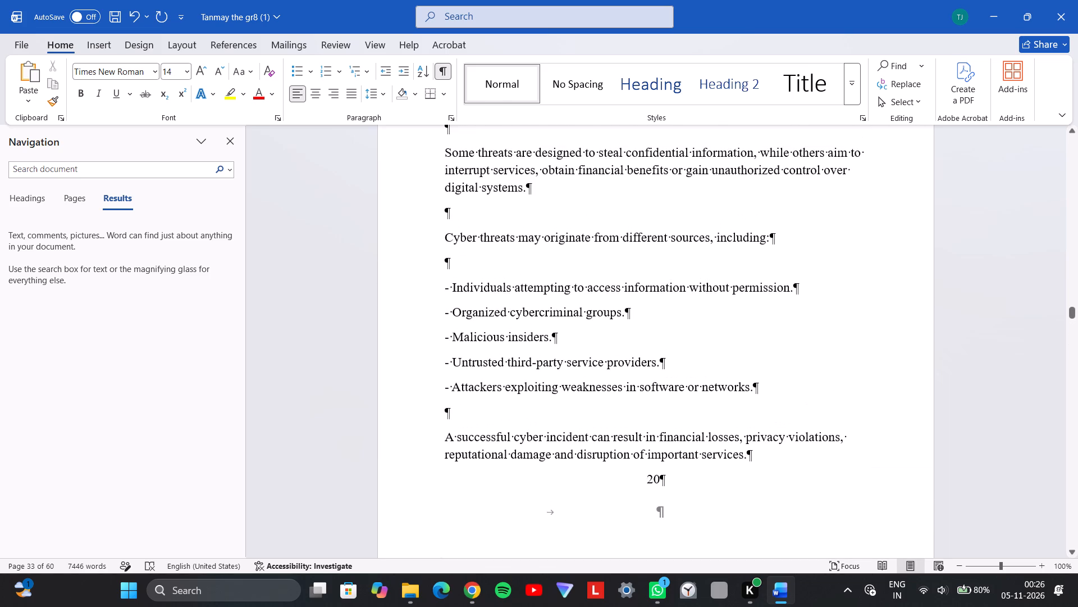
scroll(441, 178, "down", 11)
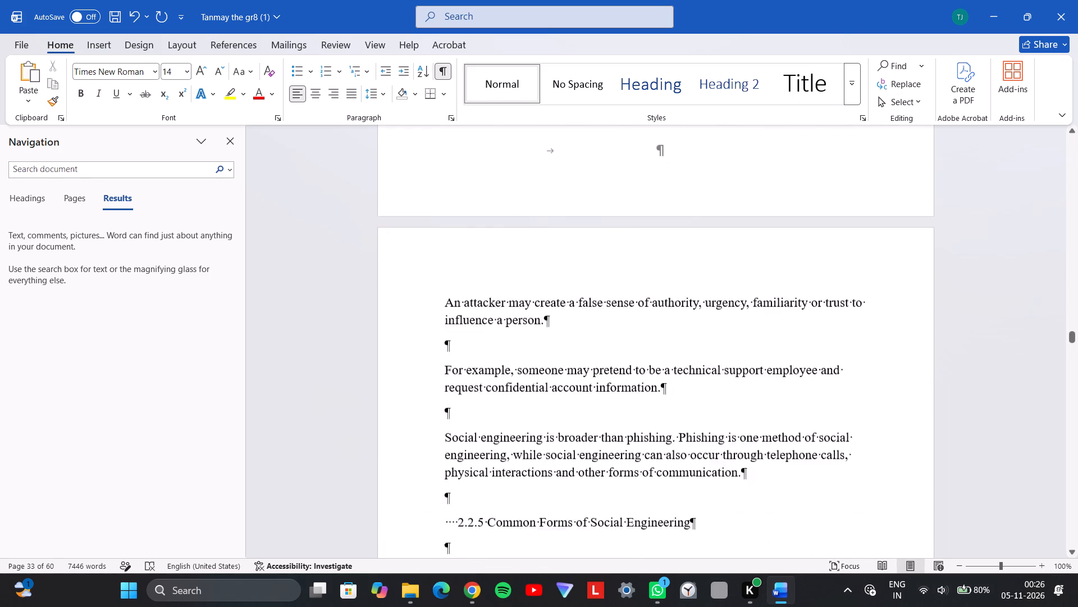
scroll(441, 178, "down", 8)
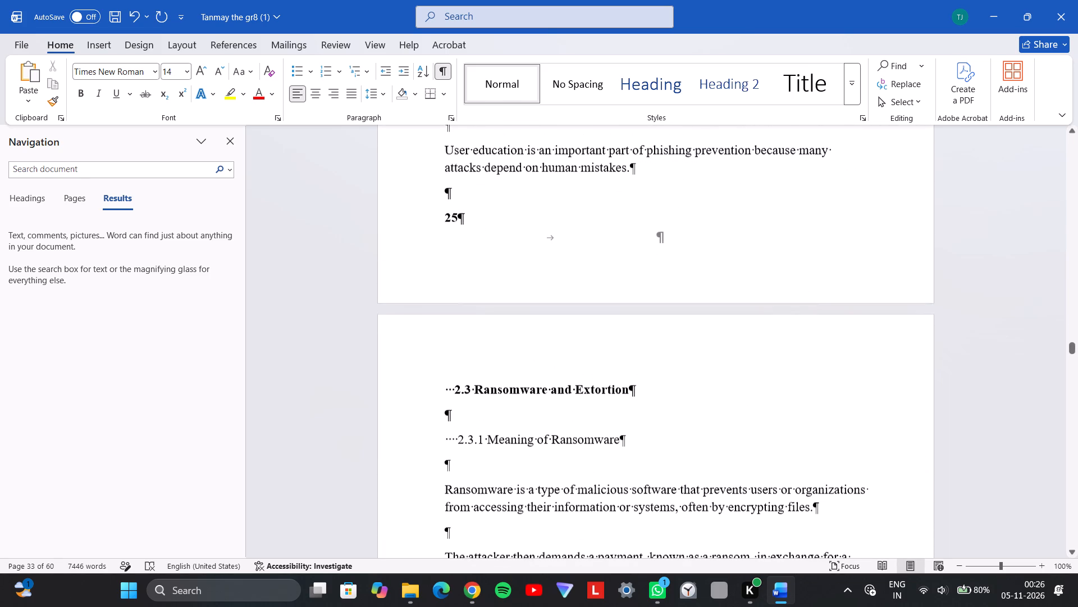
left_click(442, 215)
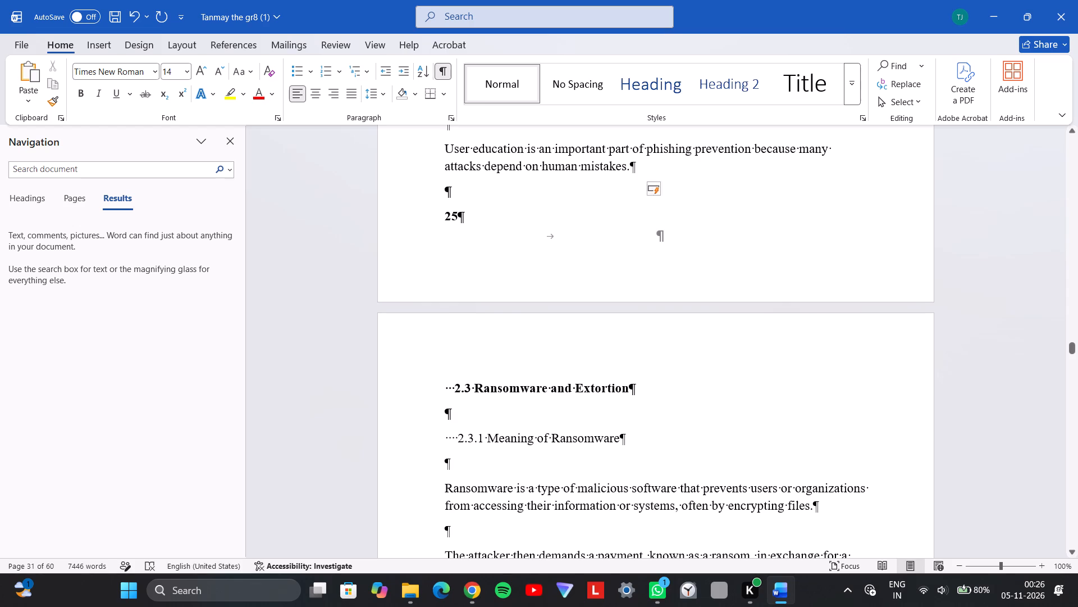
key("Tab")
key("Tab")
key("Tab")
key("Tab")
key("Tab")
key("Tab")
Indent the typed page number 28, below the Operational disruption paragraph, to the middle of the line.
scroll(442, 215, "down", 2)
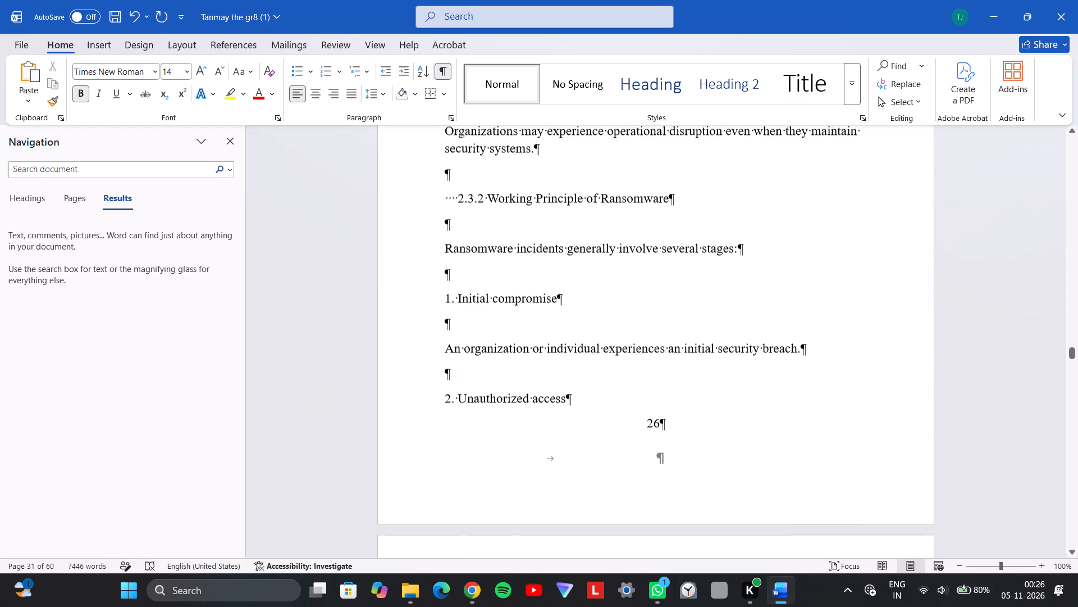
scroll(442, 215, "down", 5)
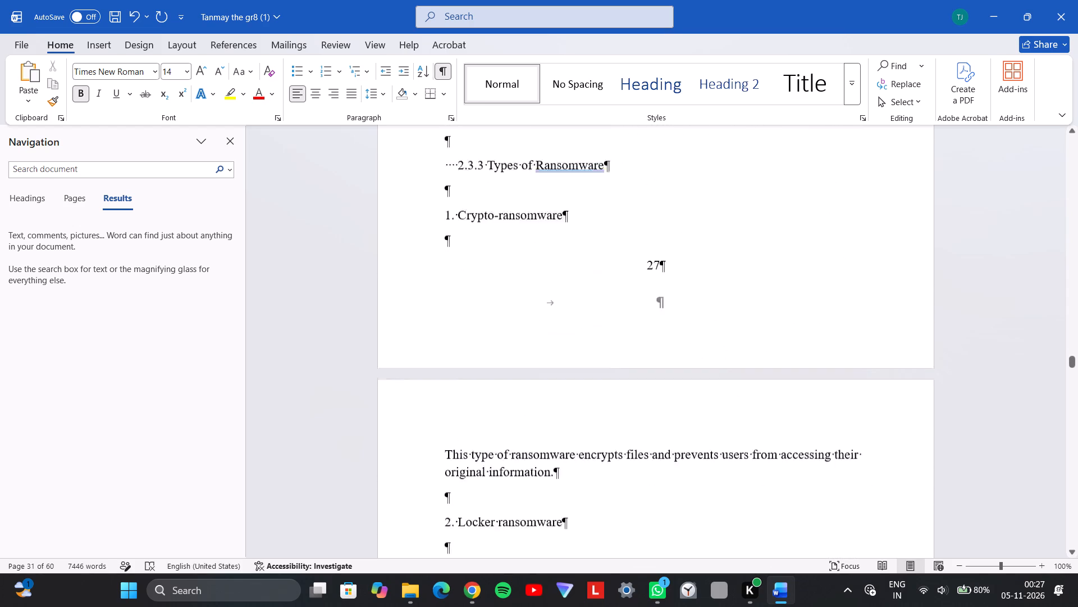
scroll(442, 215, "down", 5)
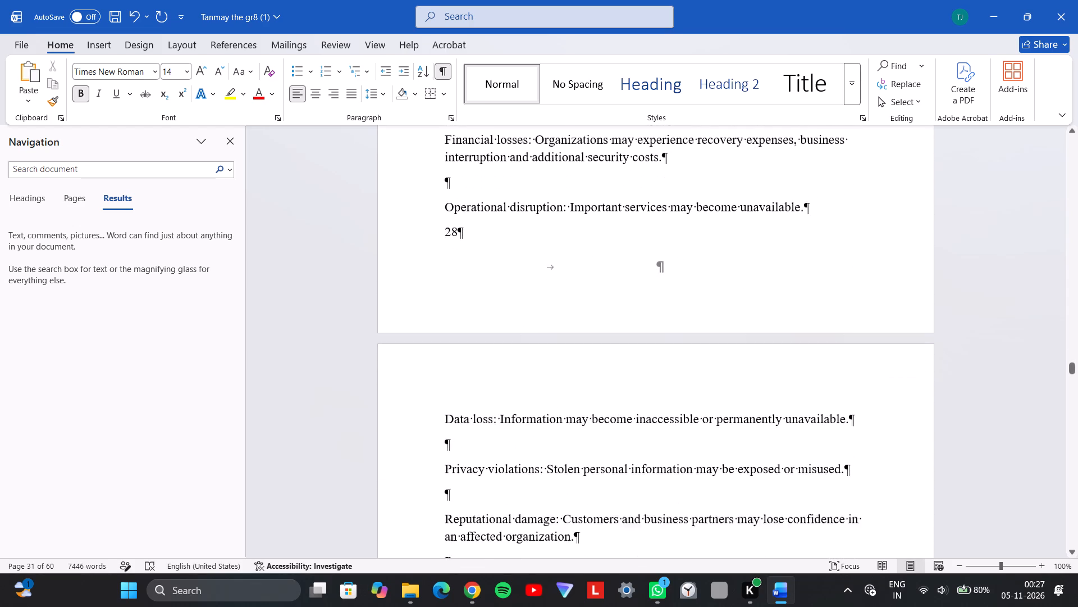
scroll(442, 215, "down", 2)
left_click(442, 215)
key("Tab")
key("Tab")
key("Tab")
key("Tab")
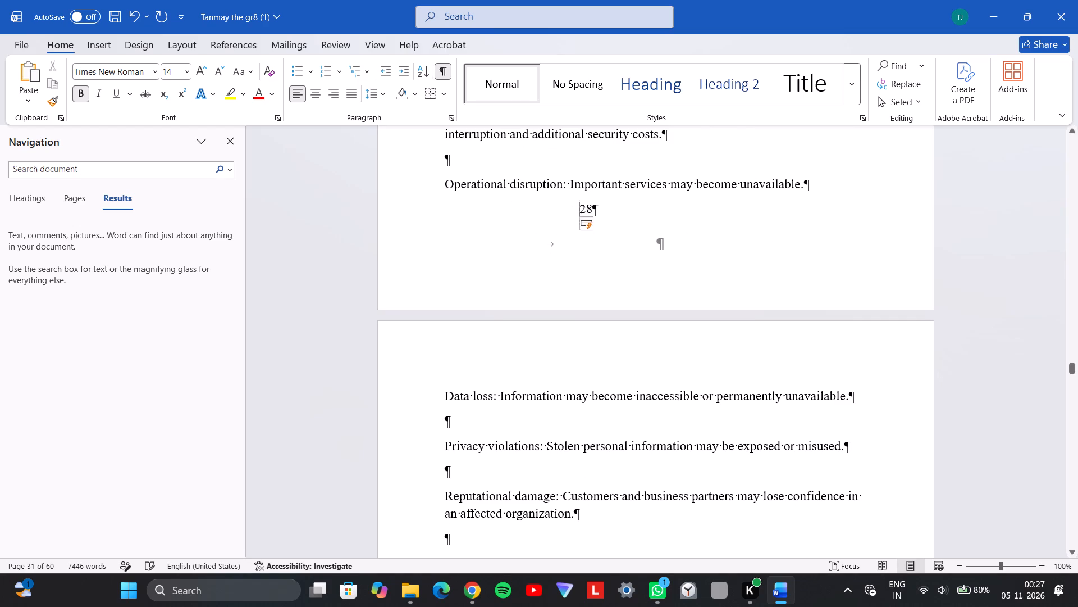
key("Tab")
key("Tab")
Indent the typed page number 29, on the page before the 2.3.6 Importance of Incident Response heading, to the middle of the line.
scroll(442, 215, "down", 3)
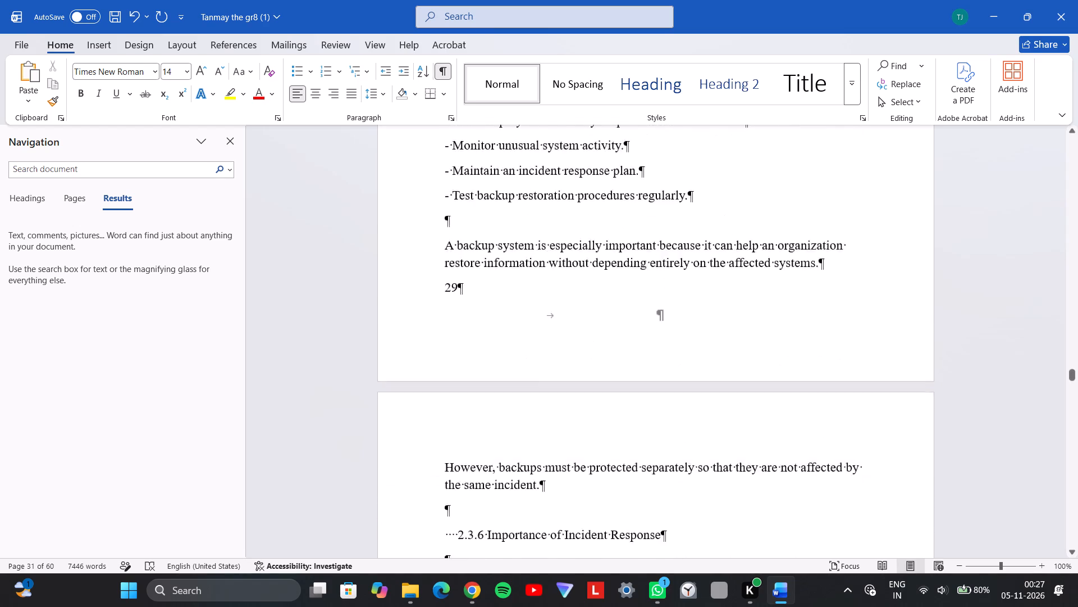
scroll(442, 215, "down", 1)
left_click(444, 221)
key("Tab")
key("Tab")
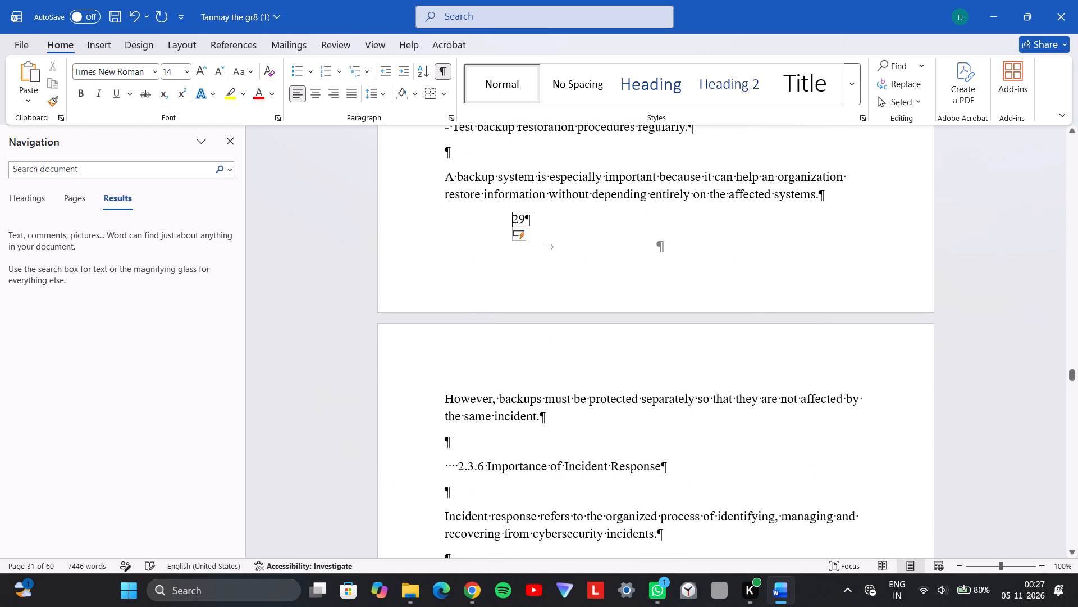
key("Tab")
key("Tab")
key("Tab")
key("Tab")
Indent the typed page number 30, below the paragraph on modern organizations in section 2.4.1, to the middle of the line.
scroll(444, 221, "down", 2)
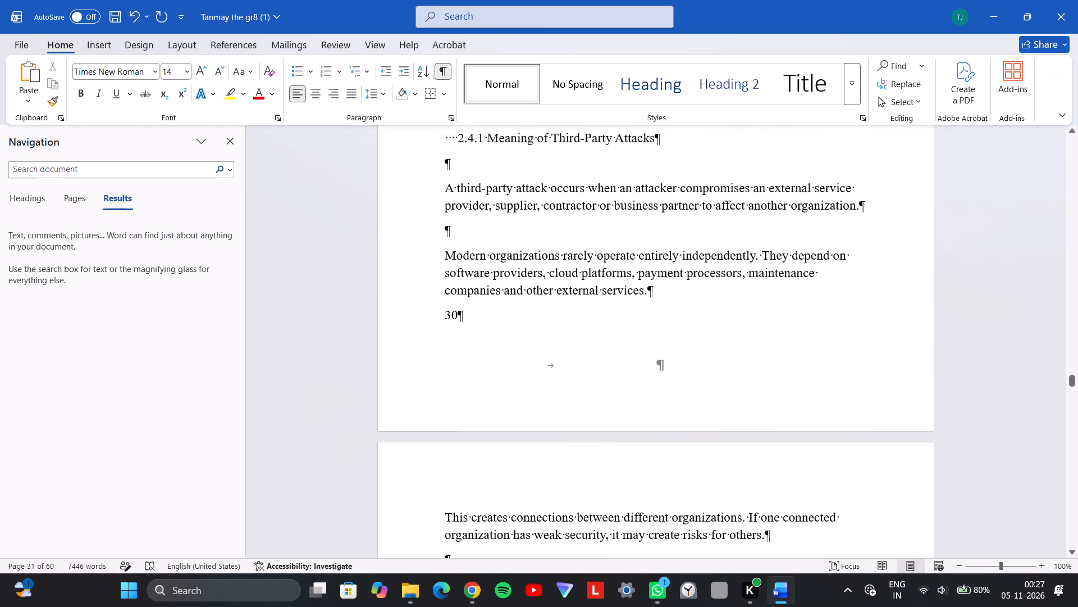
scroll(444, 221, "down", 2)
left_click(444, 221)
key("Tab")
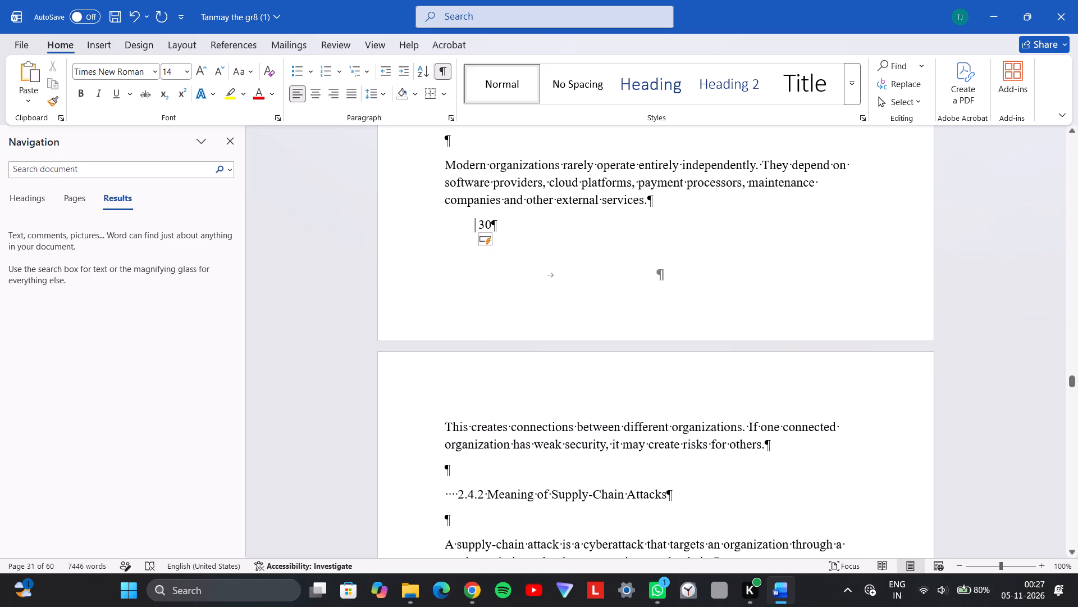
key("Tab")
key("Tab")
key("Tab")
key("Tab")
key("Tab")
Indent the typed page number 31, below the first paragraph of section 2.4.3 Why Third-Party Attacks Are Dangerous, to the middle of the line.
scroll(444, 221, "down", 2)
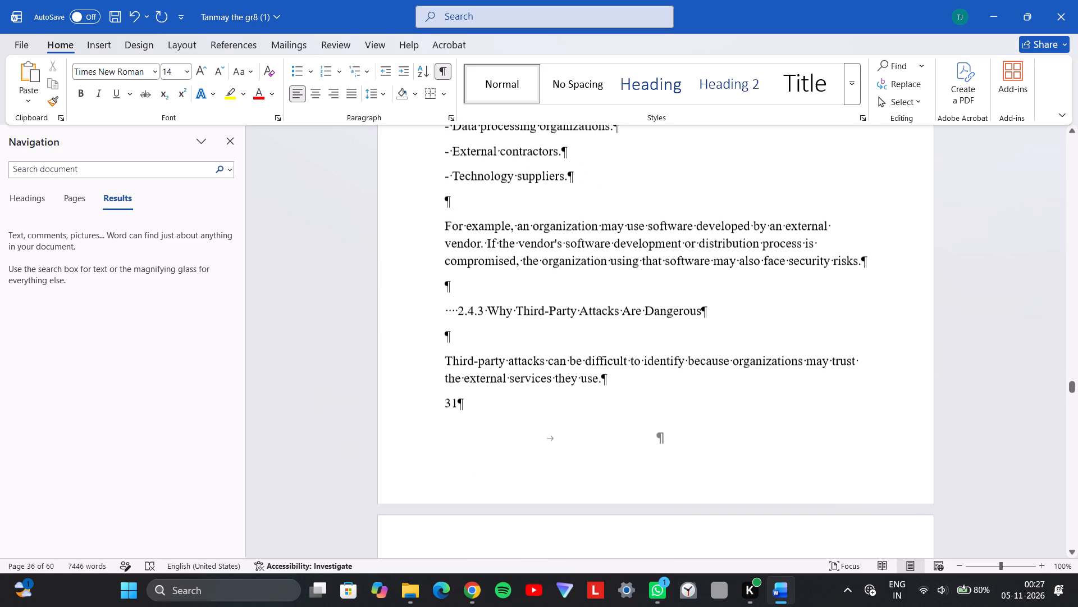
scroll(444, 221, "down", 2)
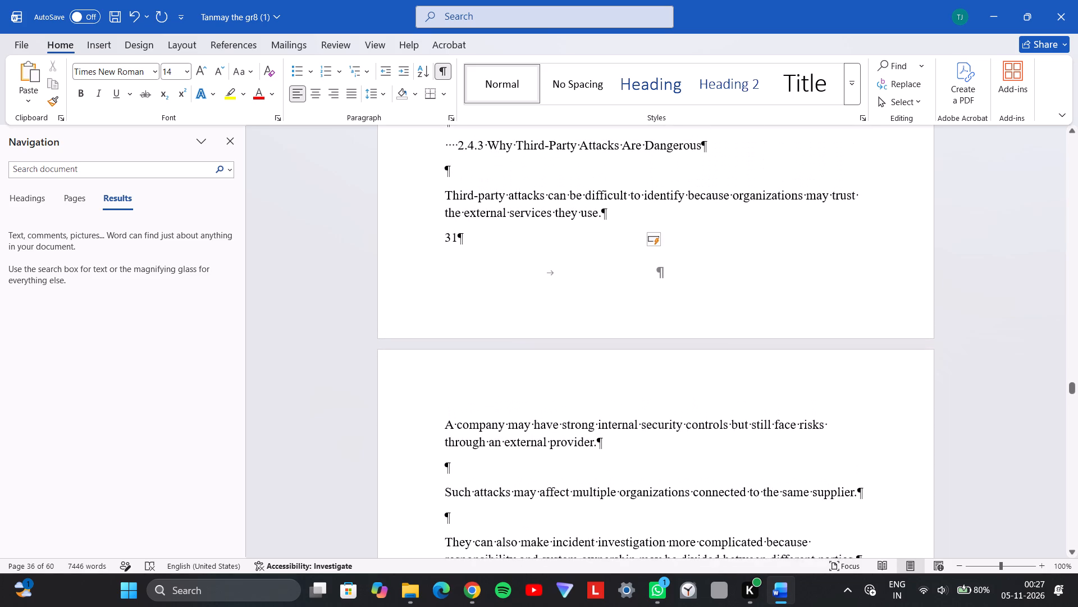
left_click(444, 221)
key("Down")
key("Tab")
key("Tab")
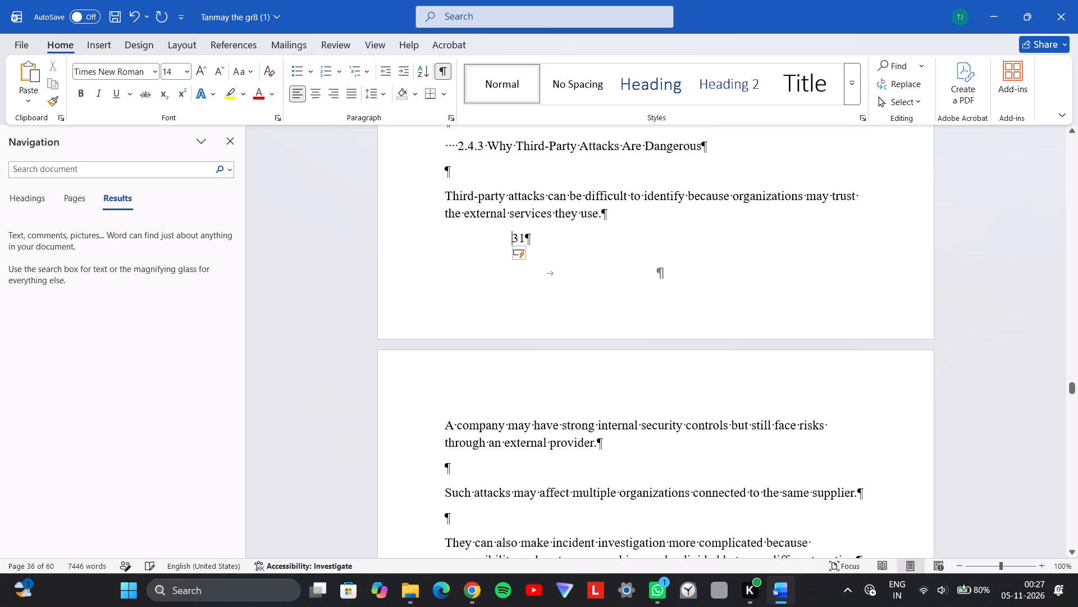
key("Tab")
key("Tab")
key("Tab")
key("Tab")
Indent the typed page number 32, below the 4. Inadequate monitoring item, to the middle of the line.
scroll(444, 221, "down", 2)
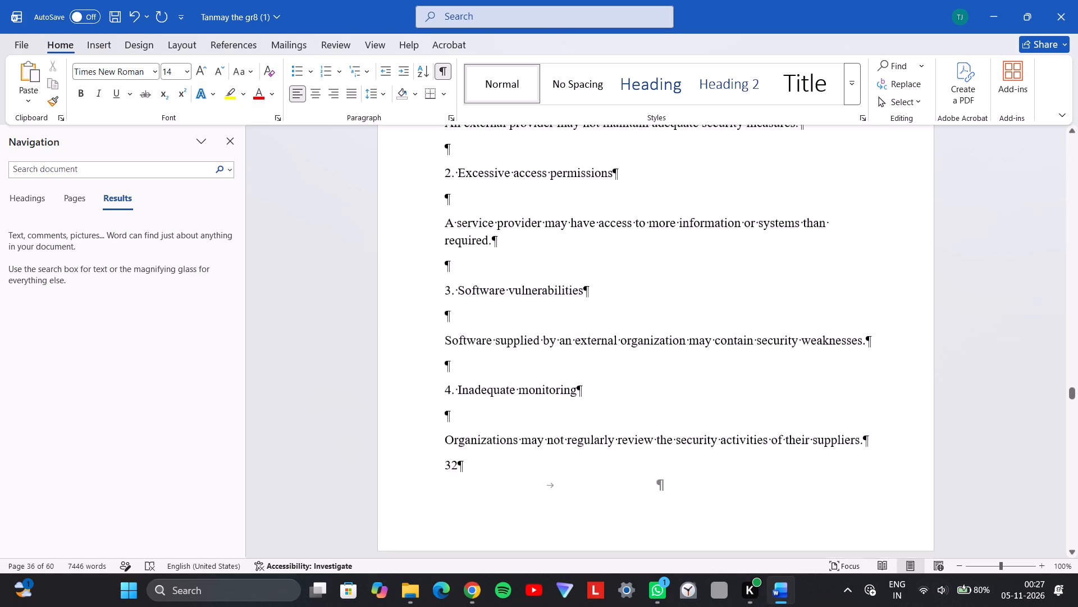
scroll(444, 221, "down", 3)
left_click(444, 221)
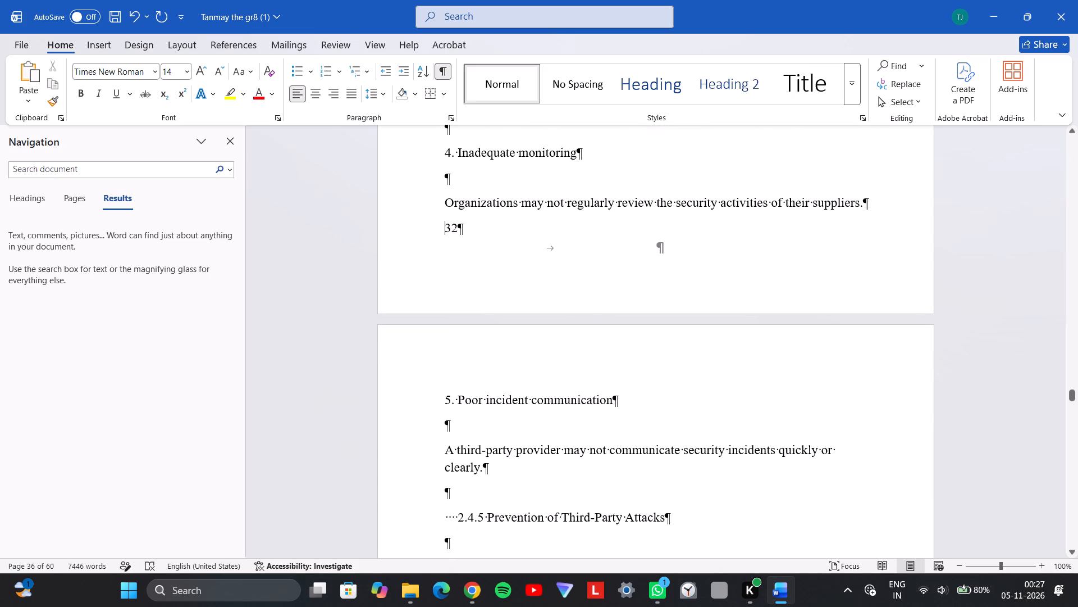
key("Tab")
key("Tab")
key("Tab")
key("Tab")
key("Tab")
key("Tab")
Indent the bold typed page number 33, below the 2.5 Impact of Cyber Threats heading, to the middle of the line.
scroll(444, 221, "down", 5)
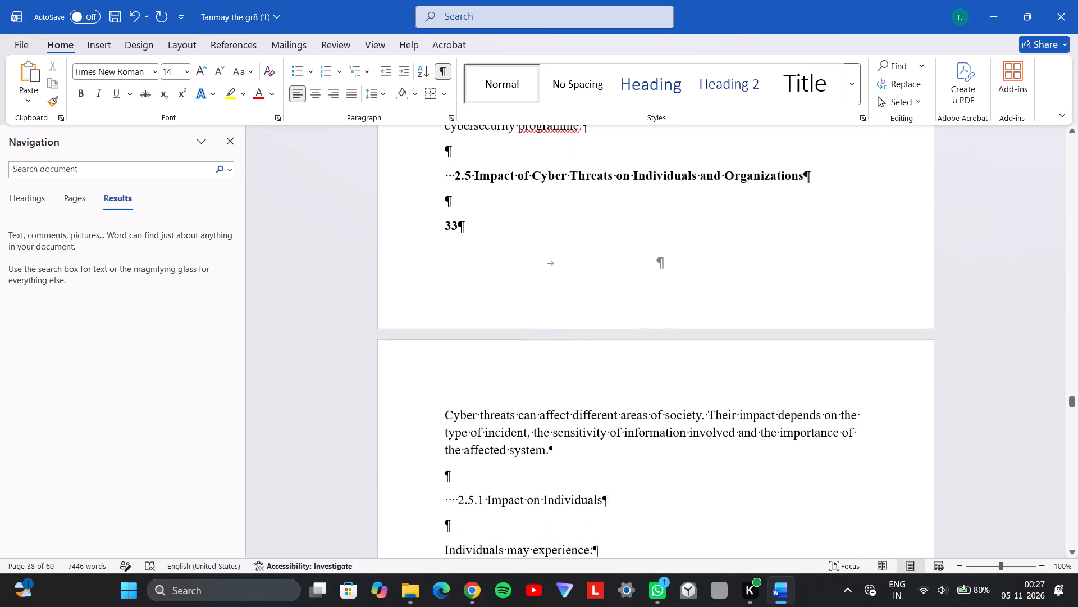
scroll(444, 221, "down", 1)
left_click(444, 221)
key("Tab")
key("Tab")
key("Tab")
key("Tab")
key("Tab")
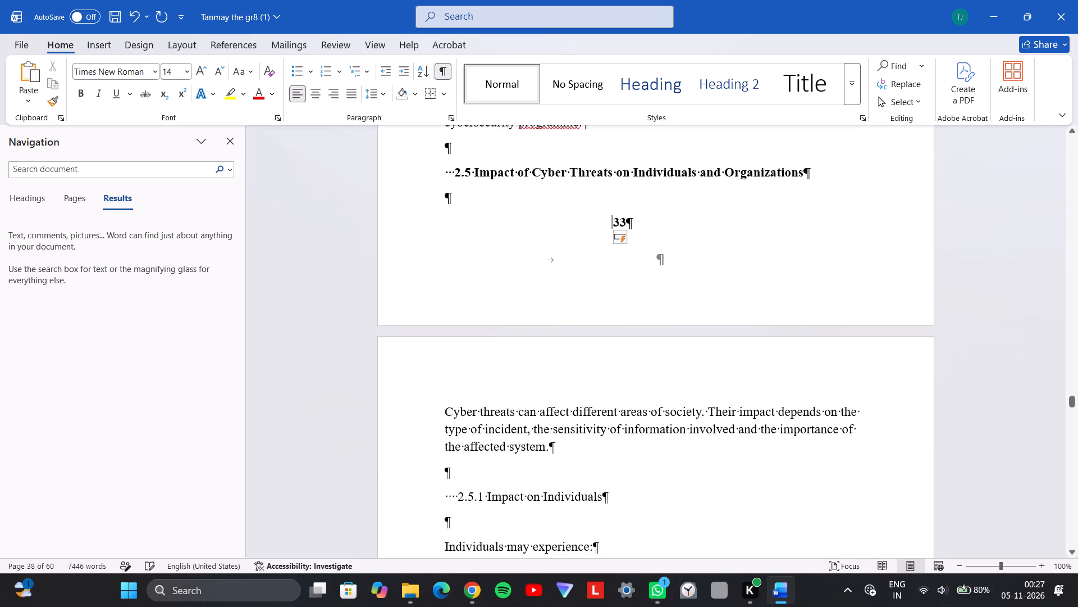
key("Tab")
Indent the typed page number 34, below the Reduced customer confidence item, to the middle of the line.
scroll(444, 221, "down", 4)
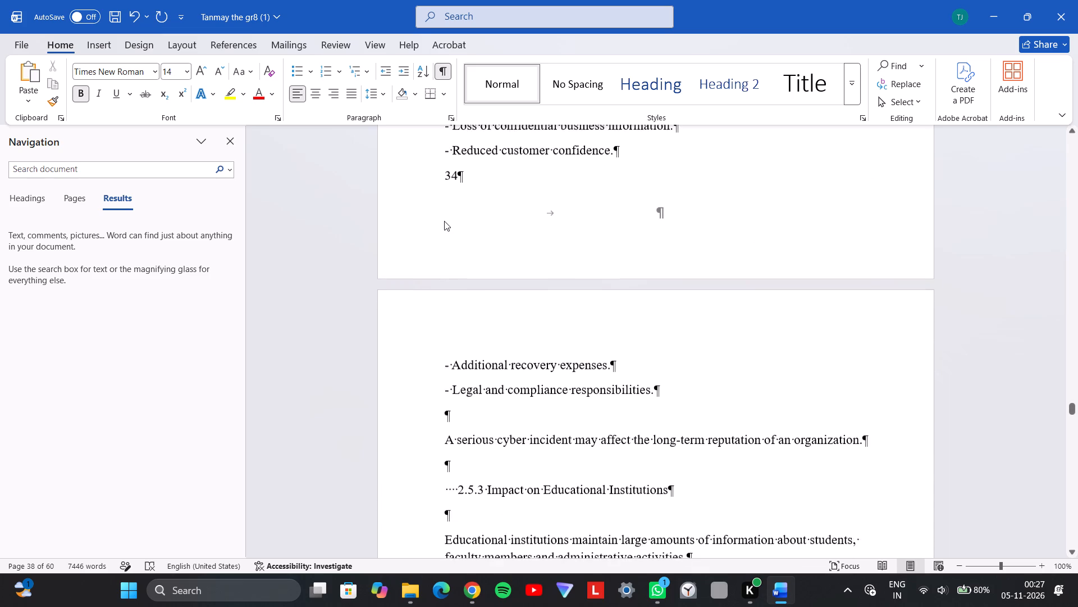
scroll(444, 221, "down", 1)
left_click(444, 221)
key("Tab")
key("Tab")
key("Tab")
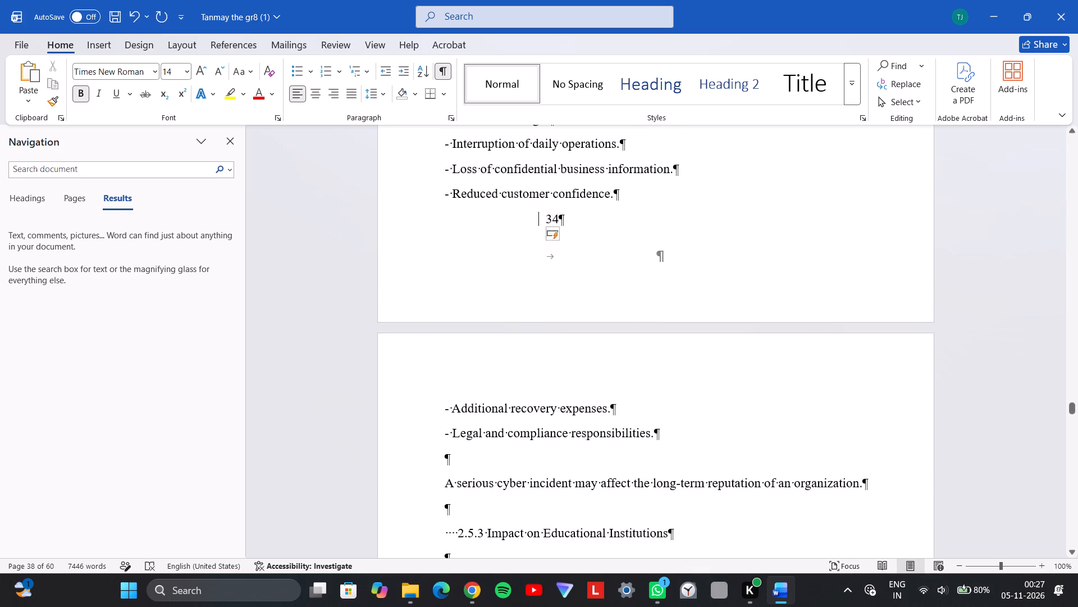
key("Tab")
key("Tab")
key("Tab")
Indent the typed page number 35, below the critical infrastructure paragraph on the page before heading 2.6, to the middle of the line.
scroll(444, 221, "down", 3)
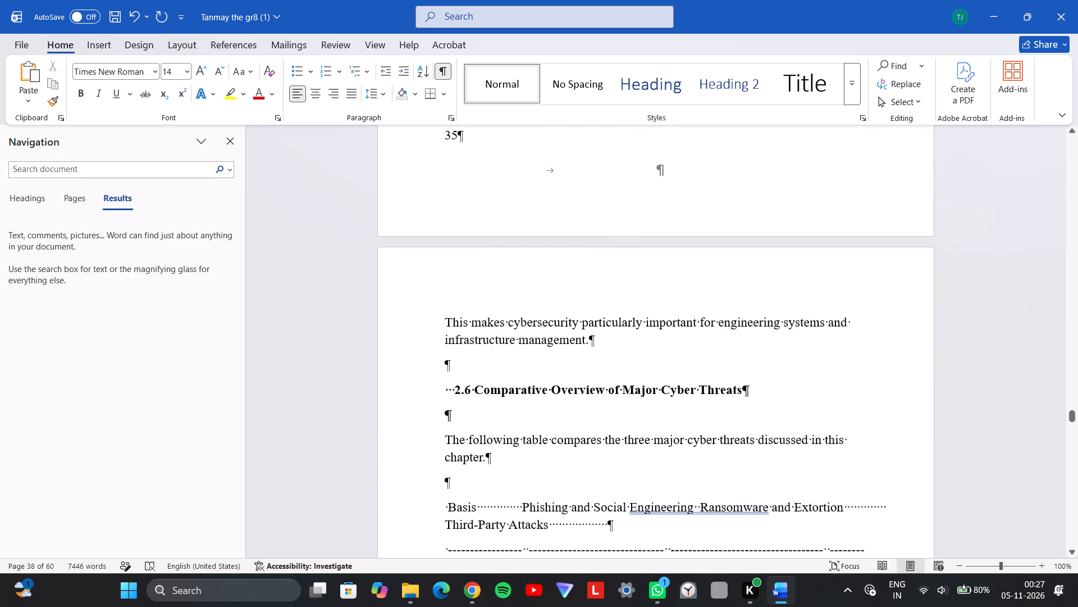
left_click(444, 221)
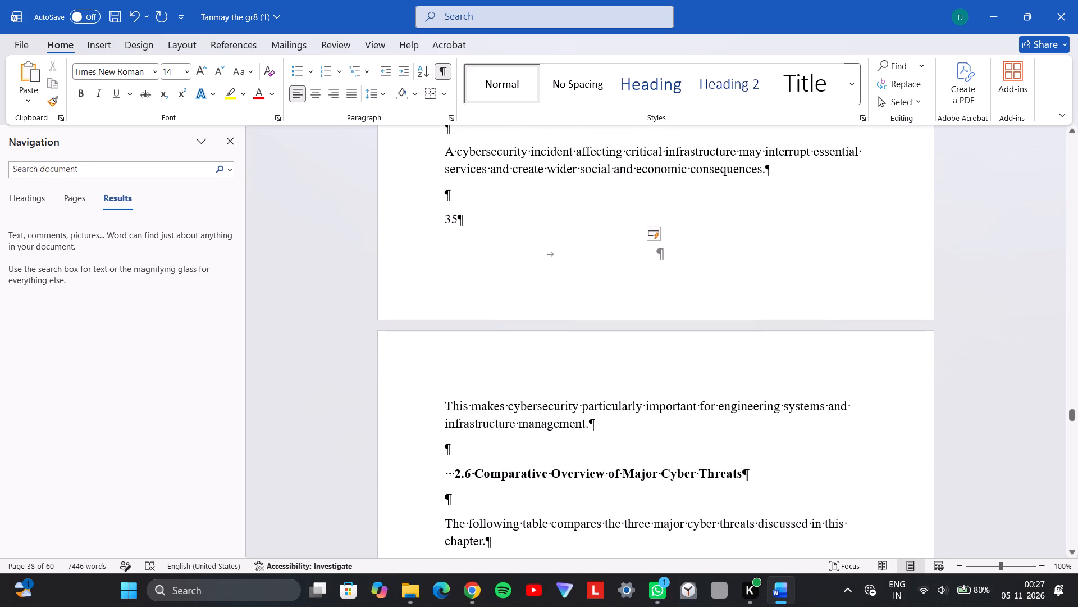
key("Tab")
key("Tab")
key("Tab")
key("Tab")
key("Tab")
key("Tab")
Indent the typed page number 36, below the opening paragraph of section 2.7 General Measures, to the middle of the line.
scroll(444, 221, "down", 5)
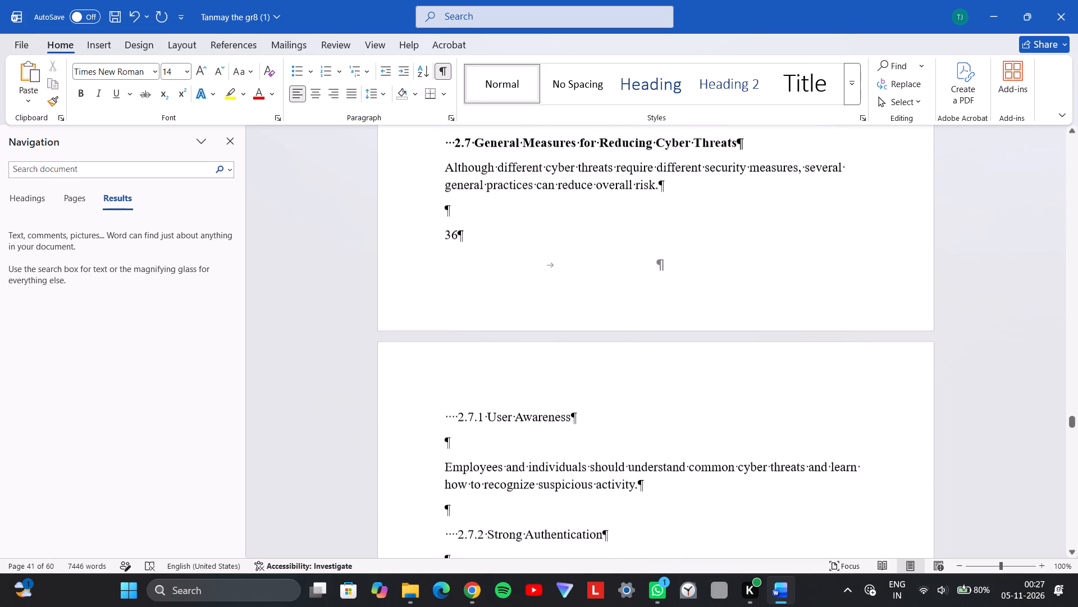
left_click(444, 221)
key("Tab")
key("Tab")
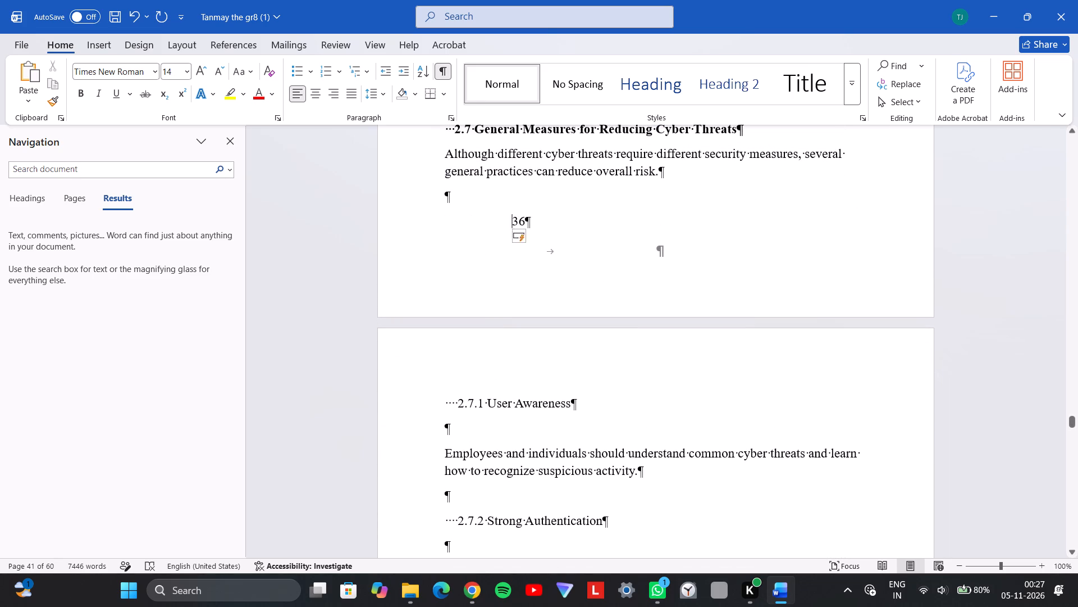
key("Tab")
key("Tab")
key("Tab")
key("Tab")
Indent the typed page number 37, below section 2.7.5 Access Control, to the middle of the line.
scroll(444, 221, "down", 2)
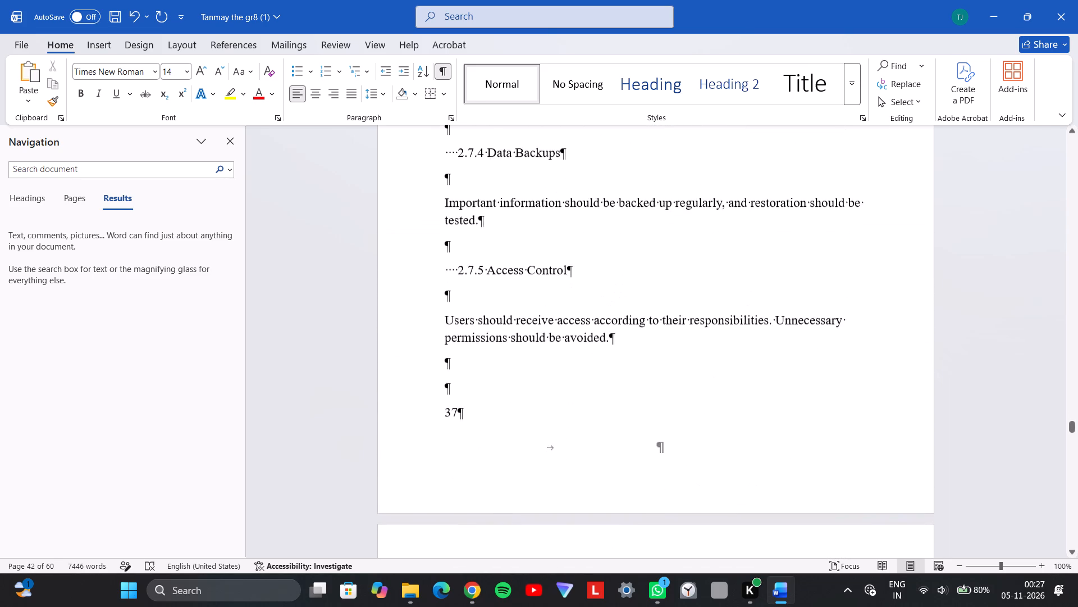
scroll(444, 221, "down", 3)
left_click(444, 221)
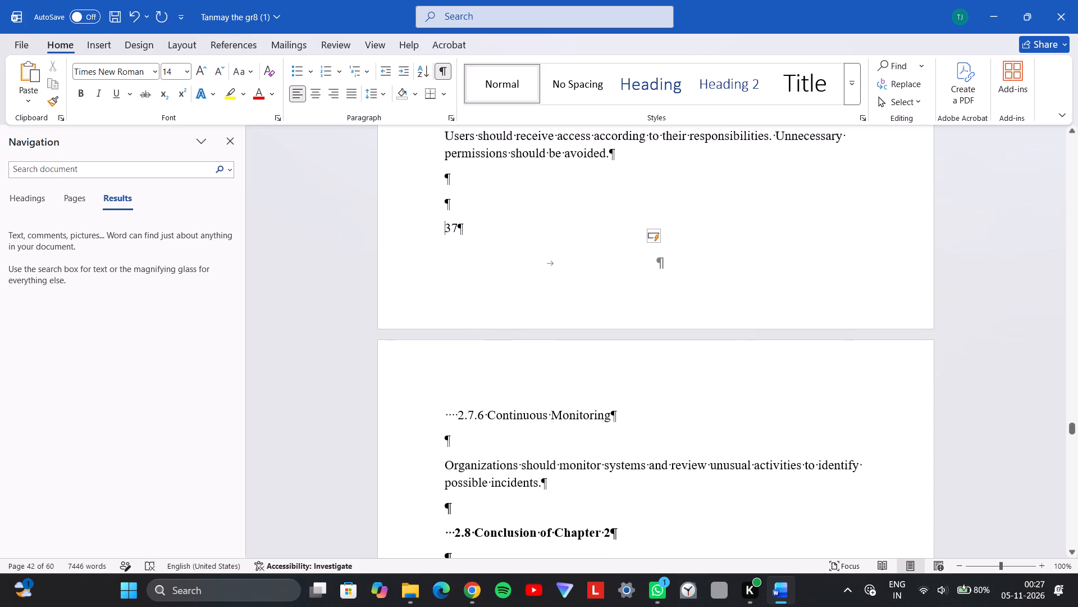
key("Tab")
key("Tab")
key("Tab")
key("Tab")
key("Tab")
key("Tab")
Indent the bold typed page number 38, at the end of Chapter 2, to the middle of the line.
scroll(444, 221, "down", 1)
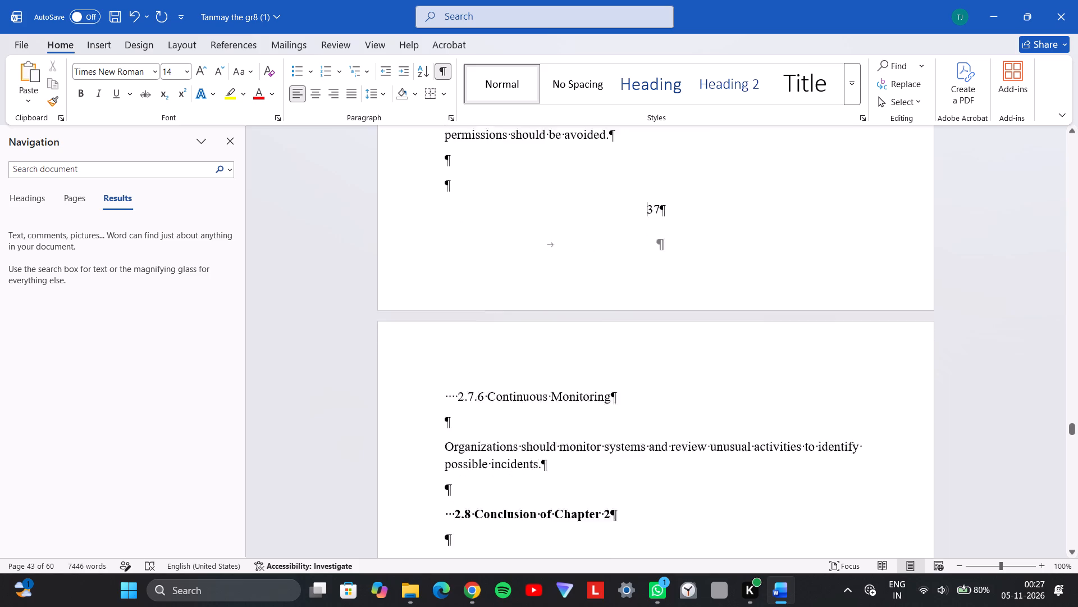
scroll(444, 221, "down", 3)
left_click(444, 221)
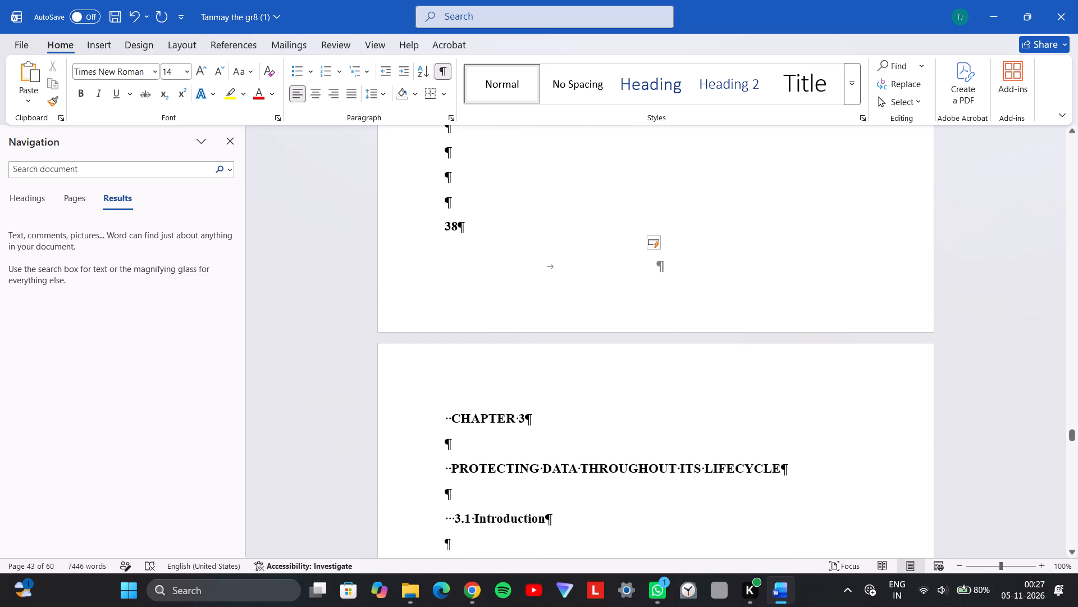
key("Tab")
key("Tab")
key("Tab")
key("Tab")
key("Tab")
key("Tab")
Indent the bold typed page number 39, below the 2. Data in Transit item in Chapter 3, to the middle of the line.
scroll(444, 221, "down", 5)
left_click(443, 302)
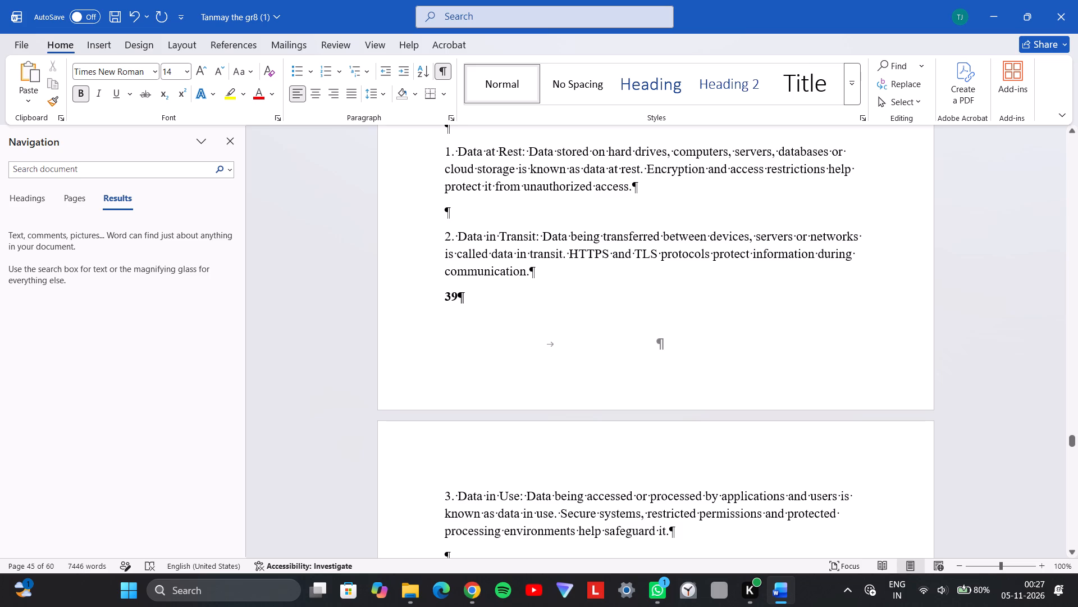
key("Tab")
key("Tab")
key("Tab")
key("Tab")
key("Tab")
key("Tab")
Indent the typed page number 40, below the Advanced Encryption Standard (AES) paragraph, to the middle of the line.
scroll(443, 302, "down", 5)
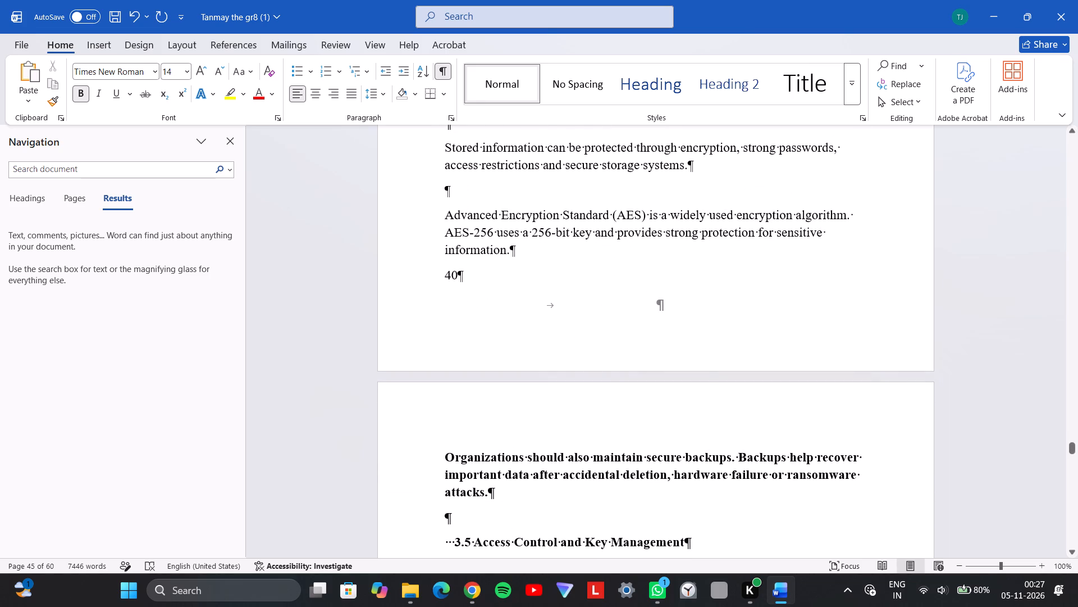
left_click(441, 282)
key("Tab")
key("Tab")
key("Tab")
key("Tab")
key("Tab")
key("Tab")
Indent the bold typed page number 41, on the last page before the Chapter 4 heading, to the middle of the line.
scroll(441, 275, "down", 5)
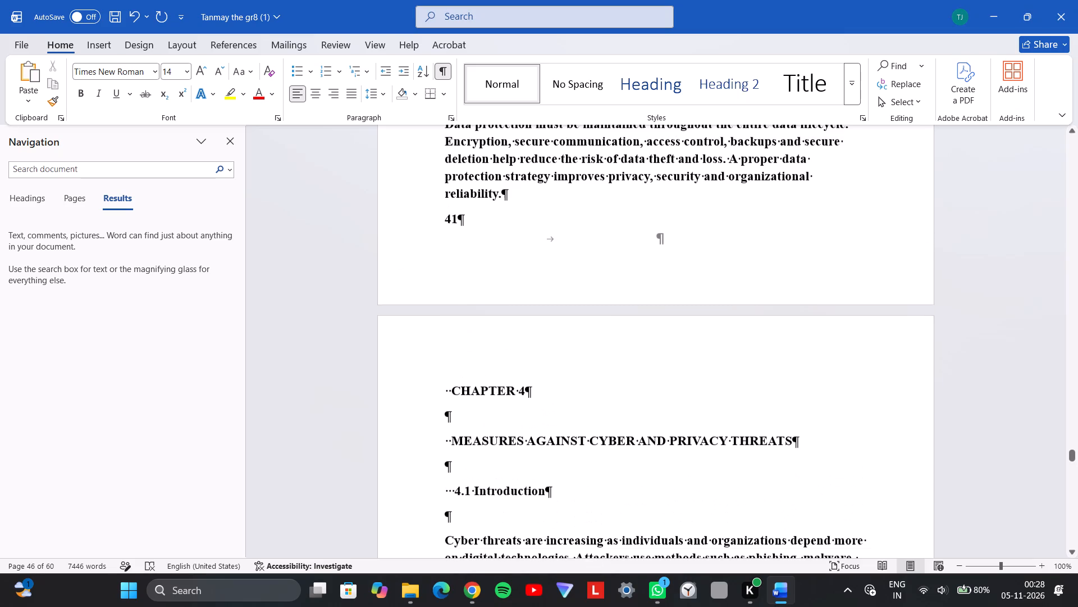
scroll(441, 275, "down", 1)
left_click(444, 228)
key("Tab")
key("Tab")
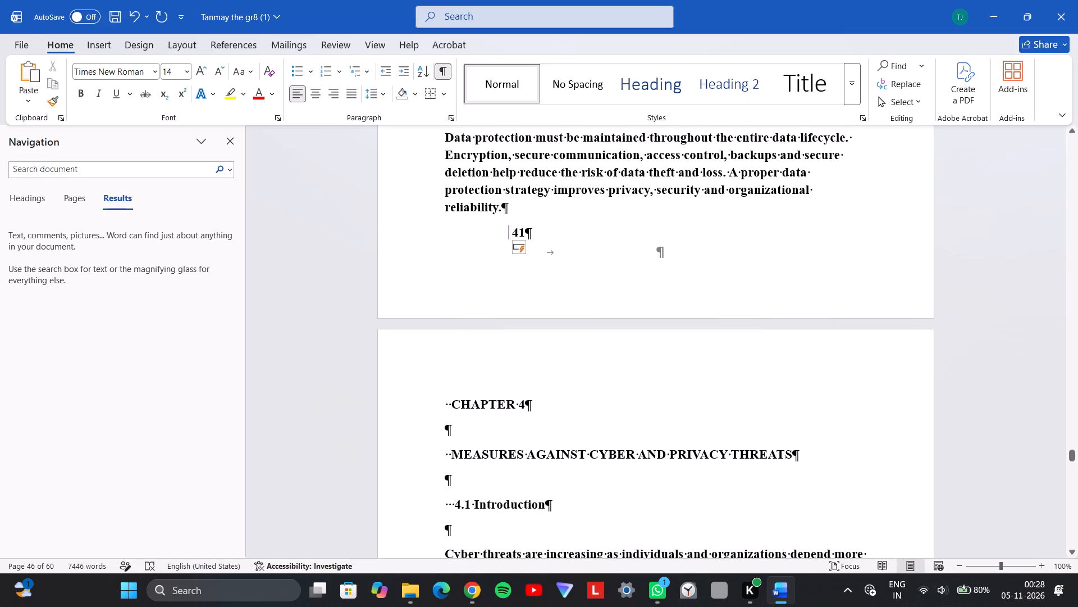
key("Tab")
key("Tab")
key("Tab")
key("Tab")
Indent the bold typed page number 42, below the MFA paragraph on the page before section 4.3, to the middle of the line.
scroll(444, 228, "down", 2)
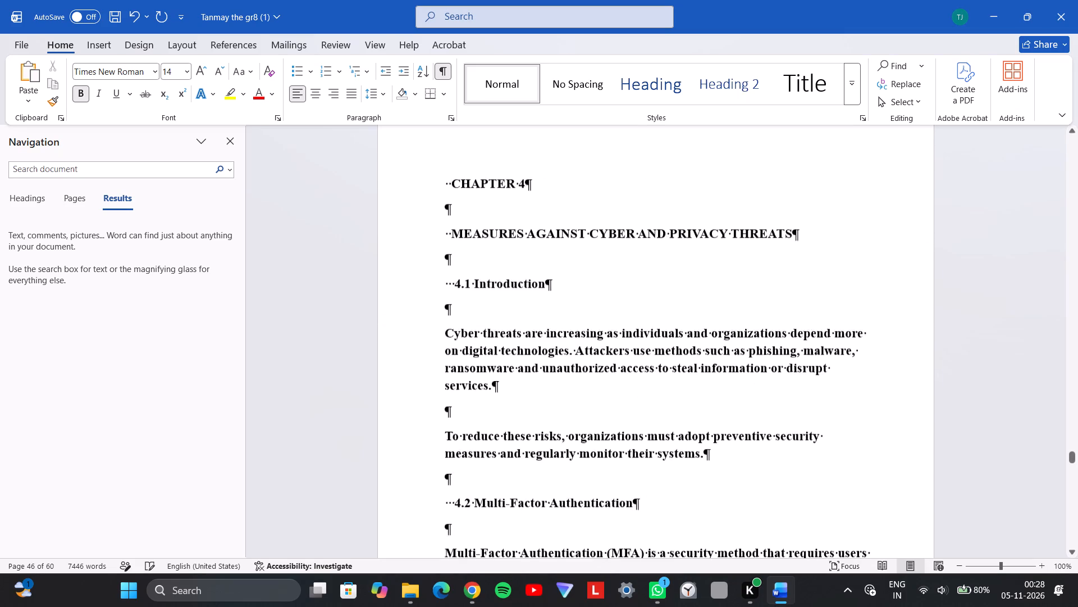
scroll(444, 228, "down", 5)
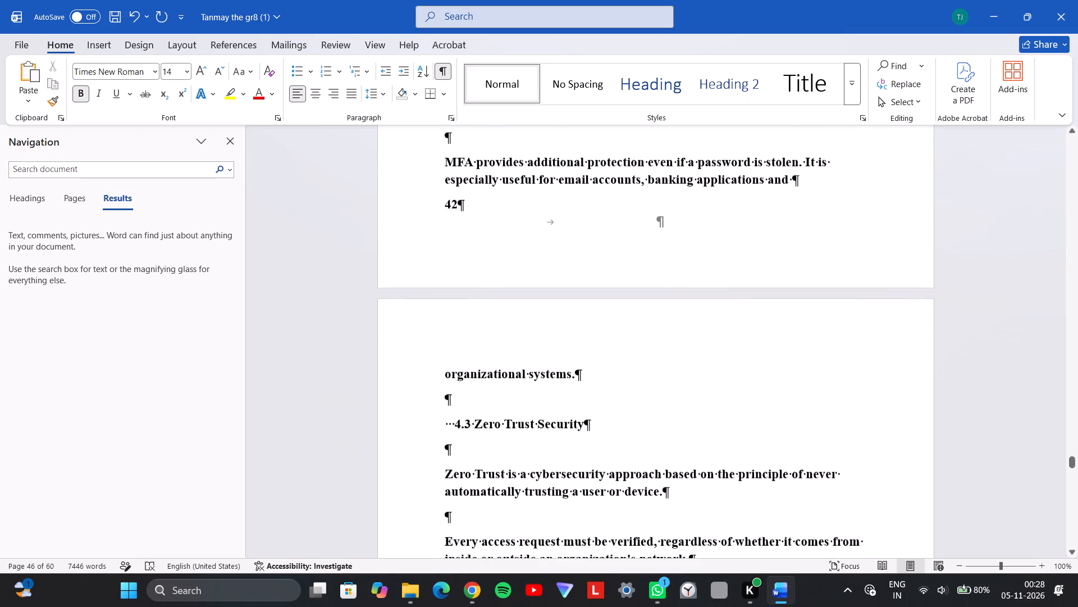
left_click(444, 228)
key("Tab")
key("Tab")
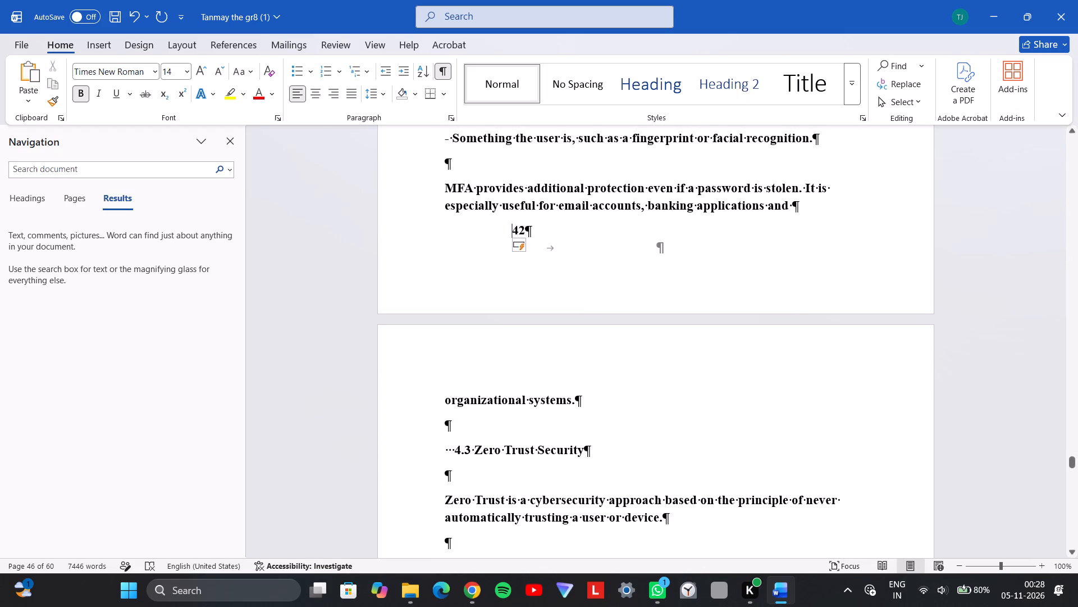
key("Tab")
key("Tab")
key("Tab")
key("Tab")
Indent the bold typed page number 43, below the first paragraph of section 4.4 Data Minimization, to the middle of the line.
scroll(444, 228, "down", 3)
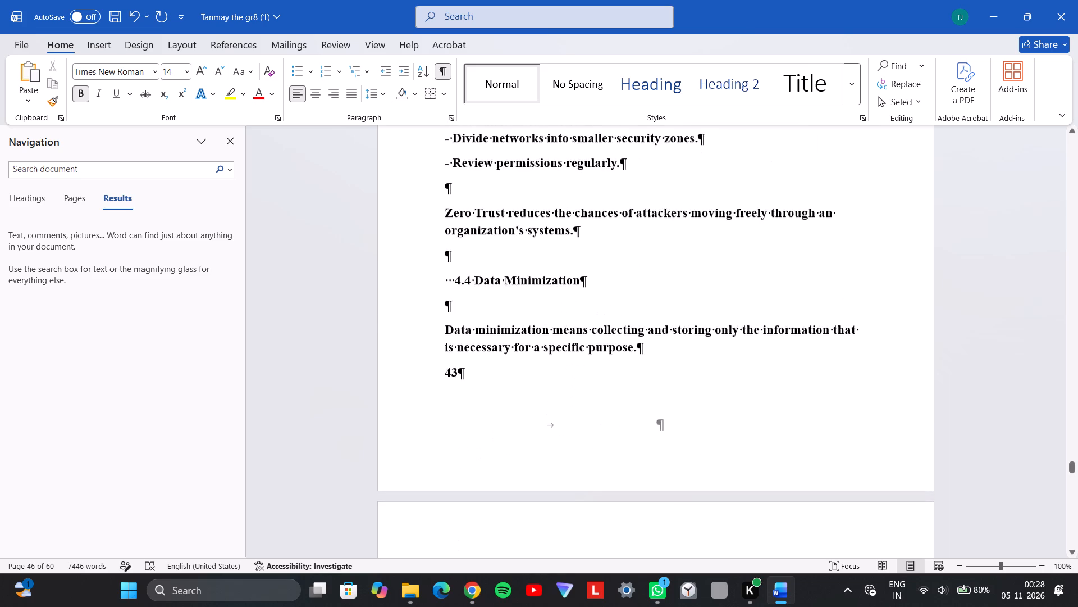
scroll(444, 228, "down", 1)
left_click(441, 324)
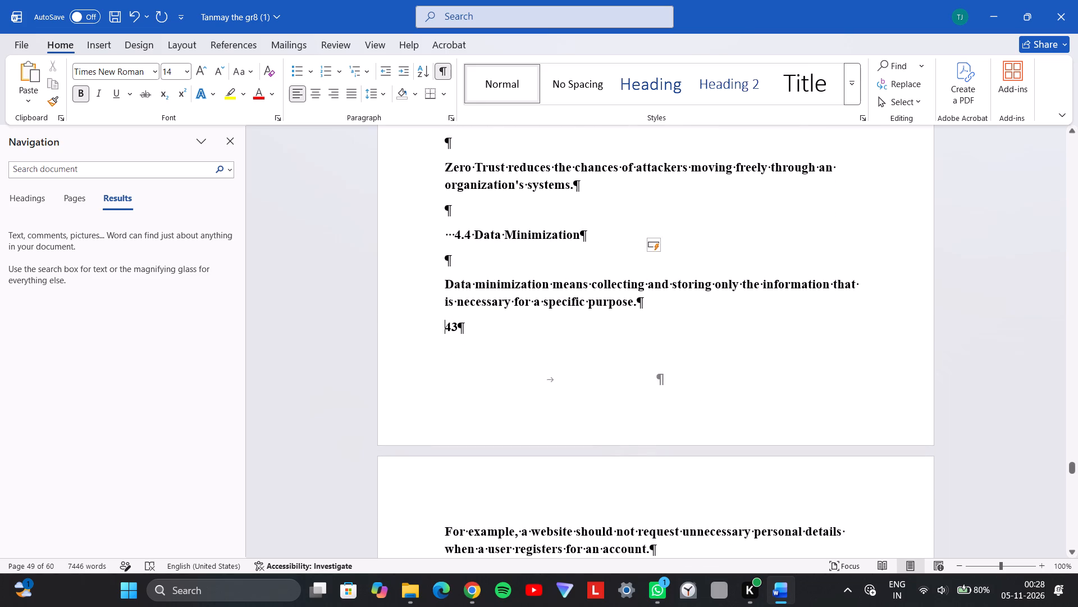
key("Tab")
key("Tab")
key("Tab")
key("Tab")
key("Tab")
key("Tab")
Indent the bold typed page number 44, below the "Maintaining three copies of important data" line, to the middle of the line.
scroll(441, 324, "down", 1)
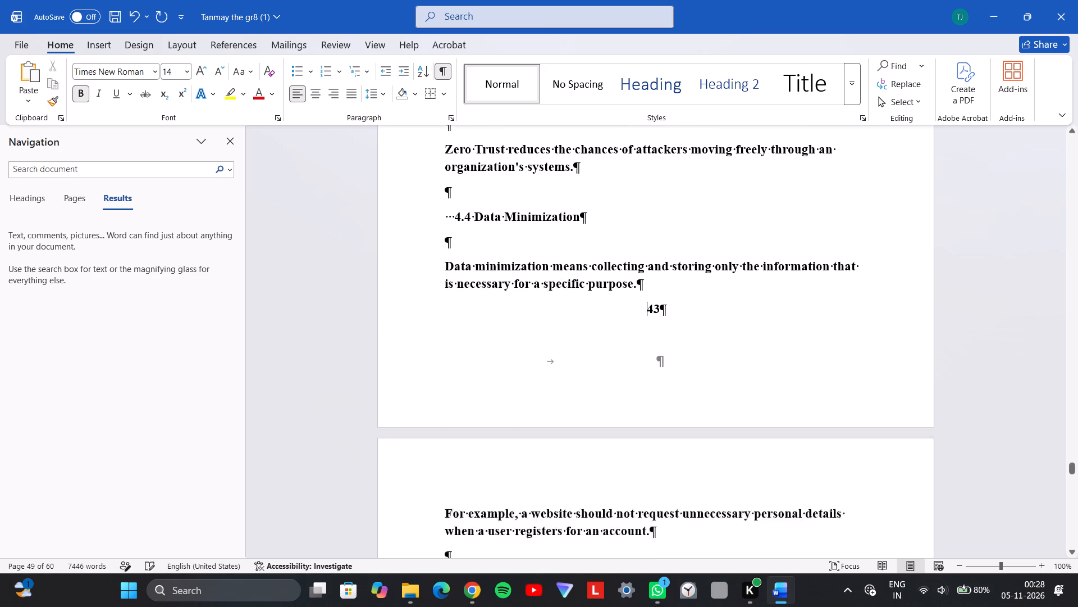
scroll(441, 324, "down", 3)
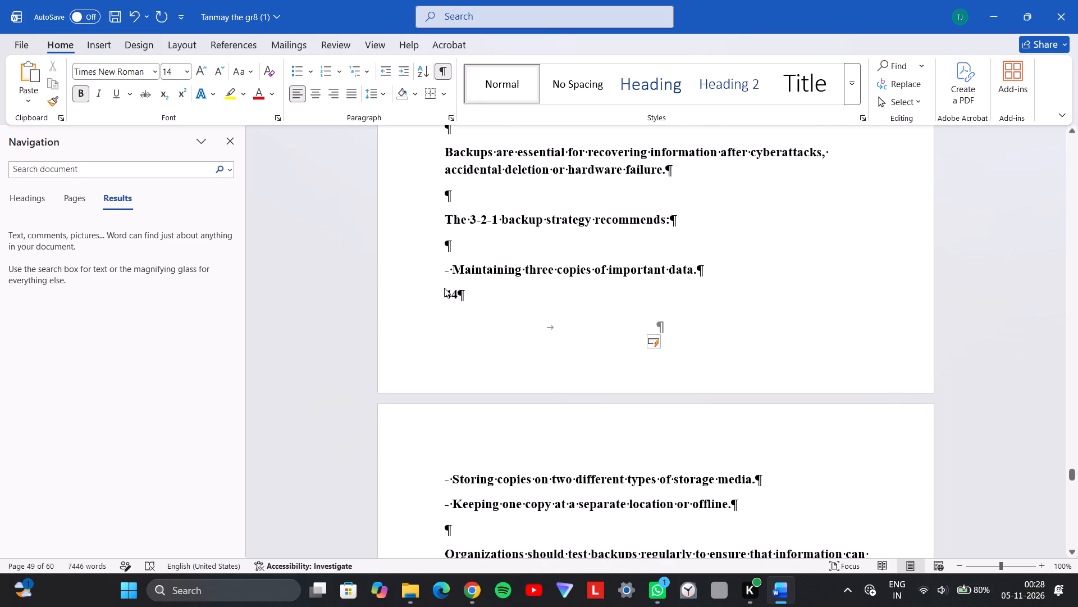
left_click(443, 295)
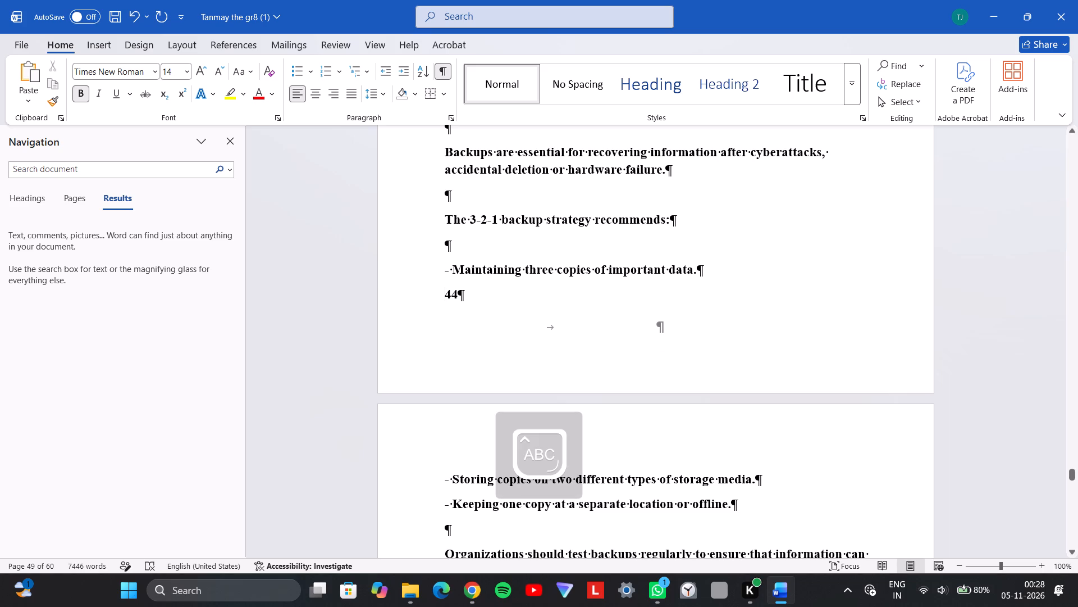
key("Tab")
key("Tab")
key("Tab")
key("Tab")
key("Tab")
key("Tab")
Indent the bold typed page number 45, below the first paragraph of section 4.8 Incident Response, to the middle of the line.
scroll(443, 295, "down", 3)
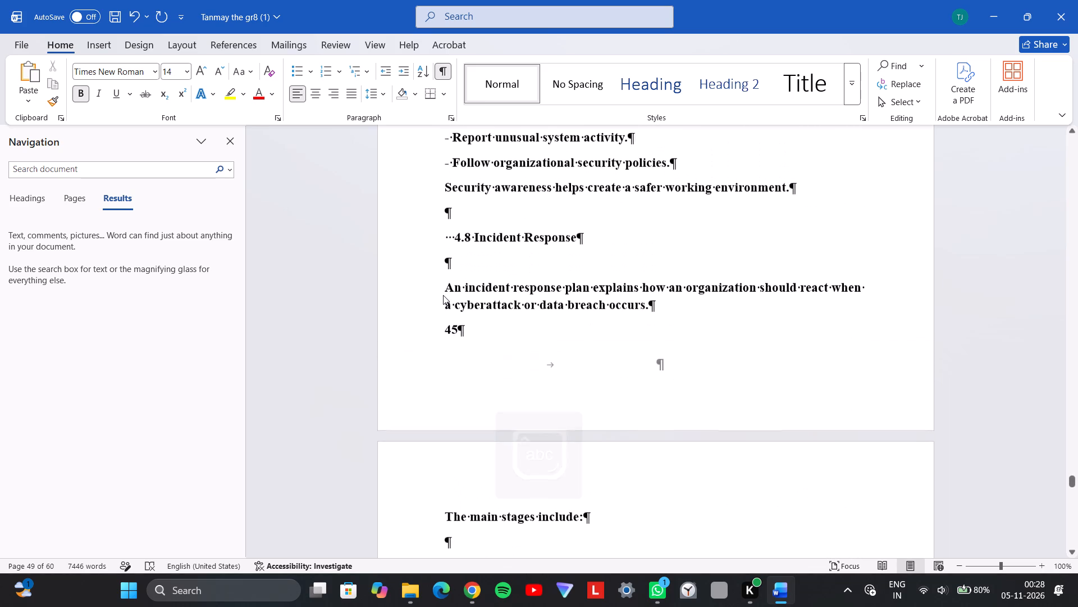
scroll(443, 295, "down", 2)
left_click(443, 295)
key("Tab")
key("Tab")
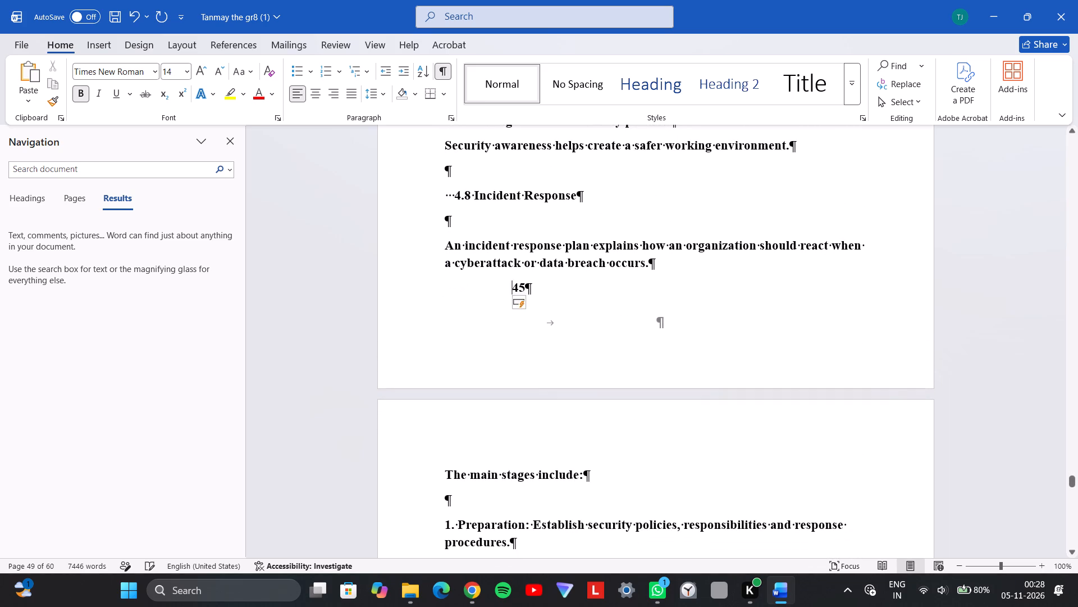
key("Tab")
key("Tab")
key("Tab")
key("Tab")
Indent the bold typed page number 46, on the last page before the Chapter 5 heading, to the middle of the line.
scroll(443, 295, "down", 4)
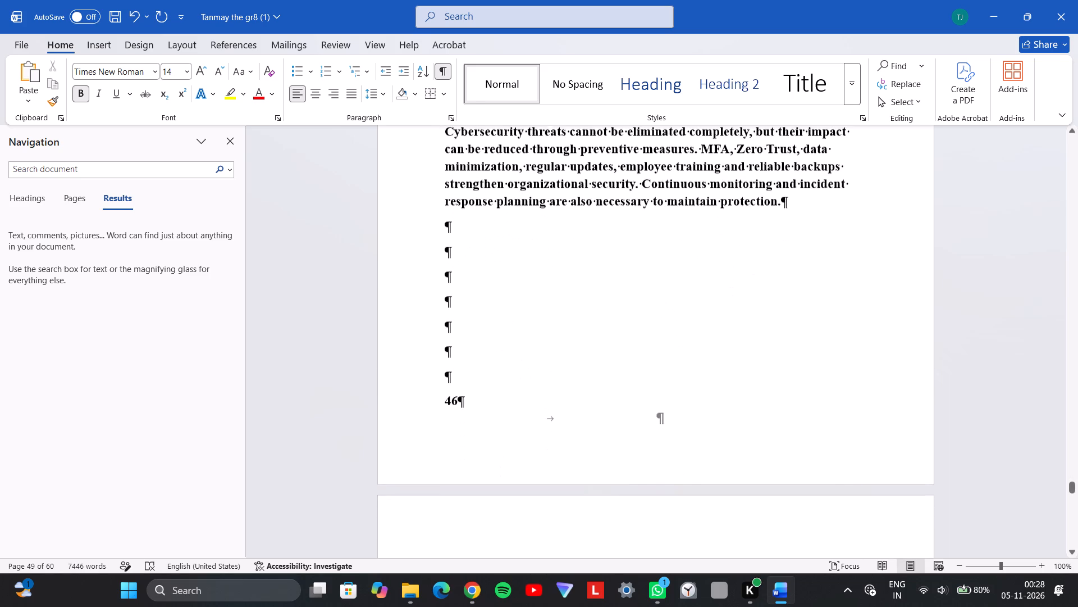
scroll(443, 295, "down", 3)
left_click(443, 295)
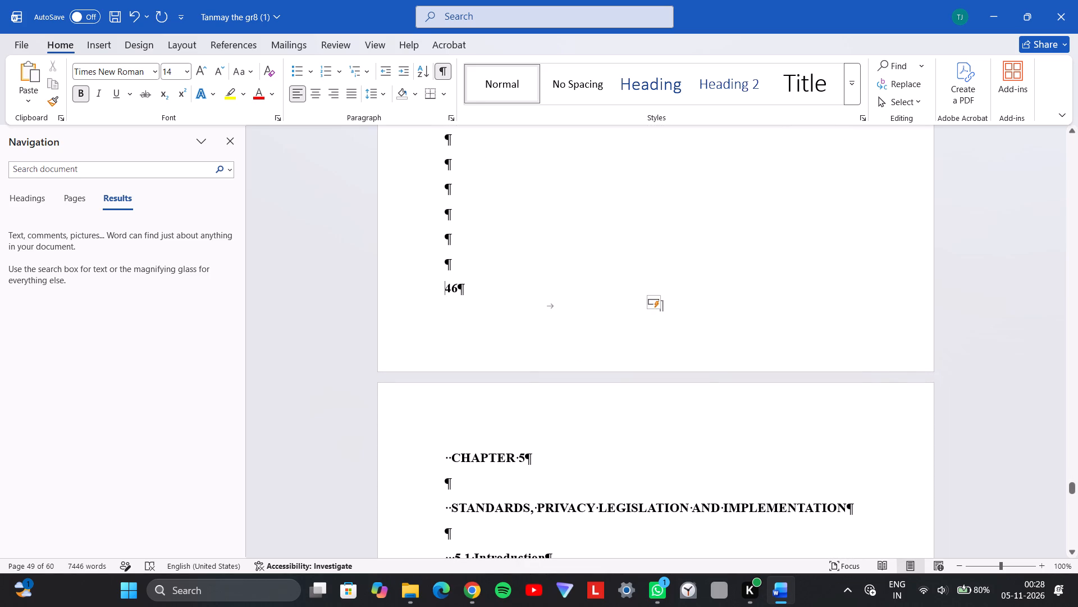
key("Tab")
key("Tab")
key("Tab")
key("Tab")
key("Tab")
key("Tab")
Indent the bold typed page number 47, below the NIST Cybersecurity Framework paragraph, to the middle of the line.
scroll(443, 295, "down", 3)
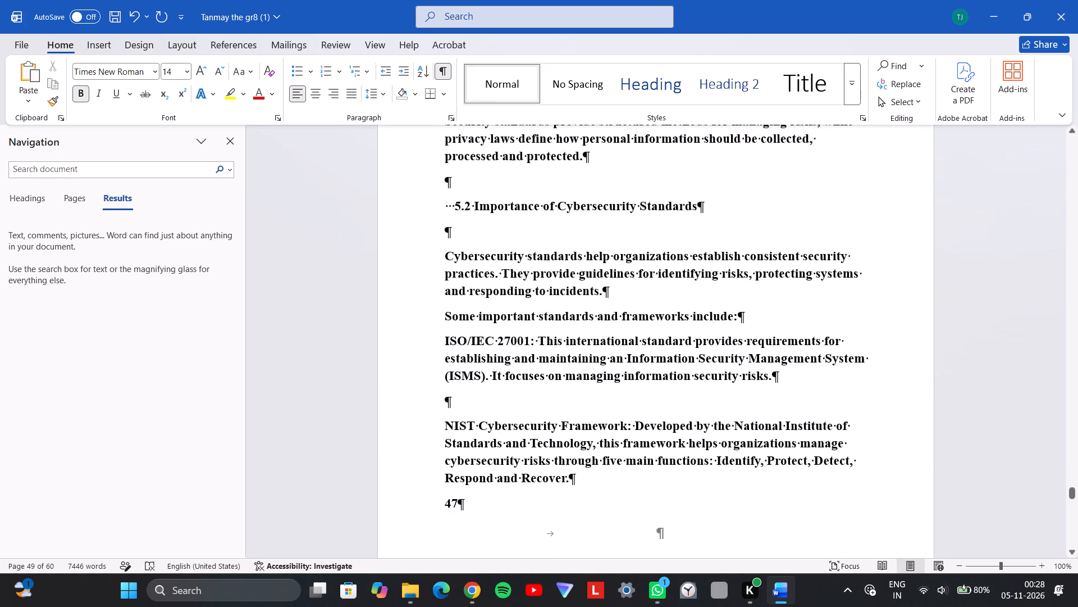
scroll(428, 255, "down", 2)
left_click(441, 418)
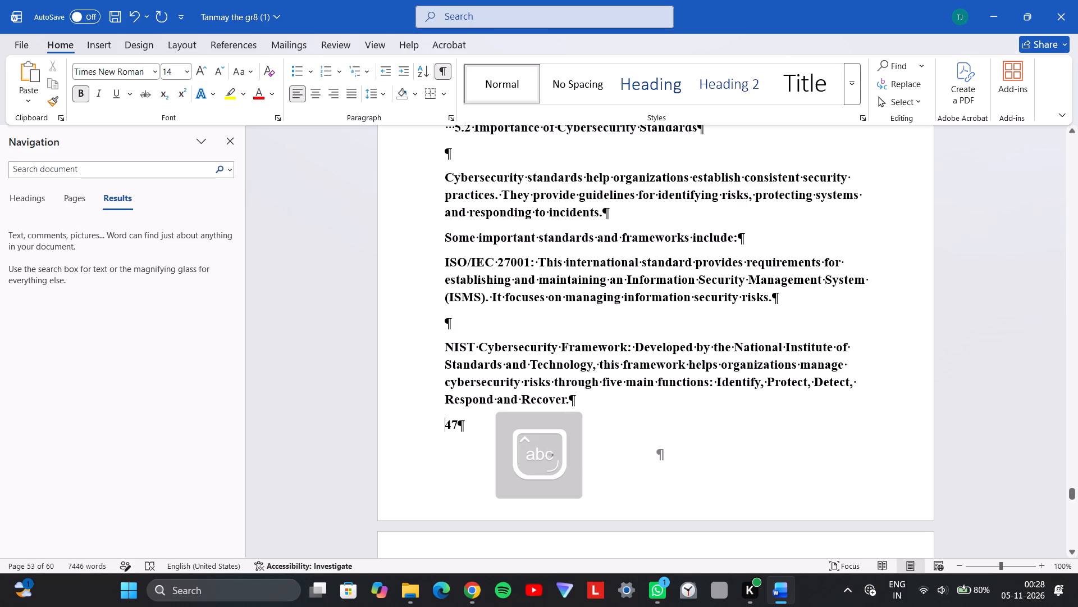
key("Tab")
key("Tab")
key("Tab")
key("Tab")
key("Tab")
Indent the bold typed page number 48, below the 5.4 Responsibilities of Organizations heading, to the middle of the line.
scroll(441, 418, "down", 1)
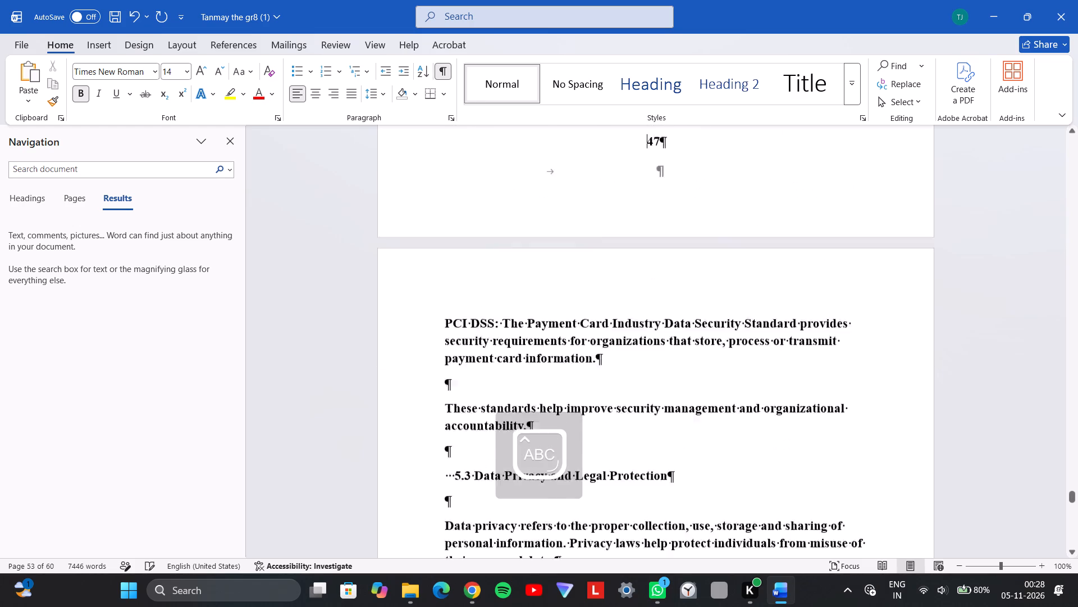
scroll(441, 418, "down", 3)
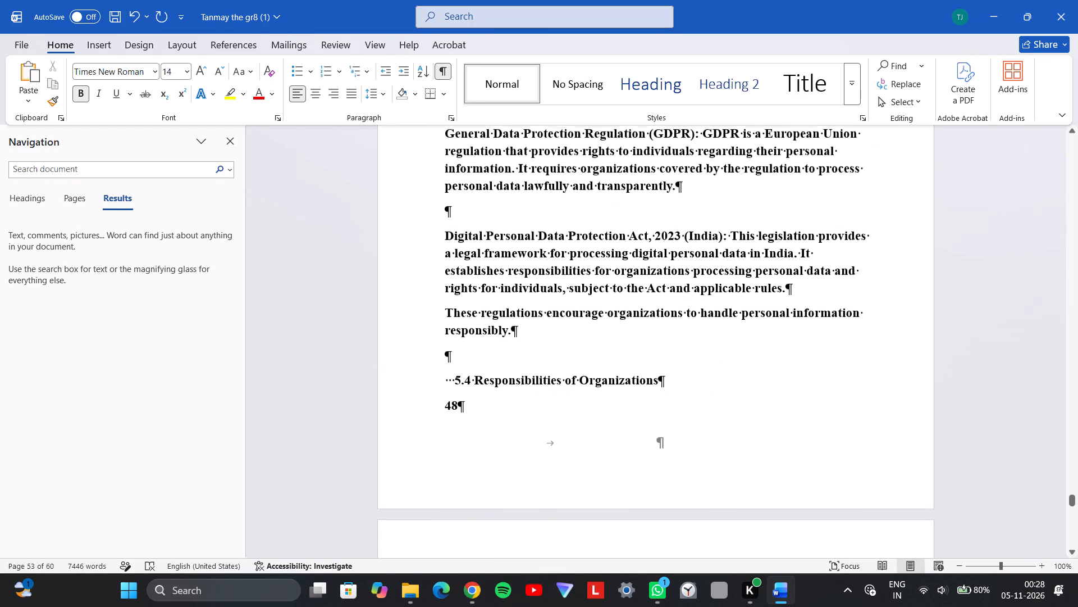
scroll(441, 418, "down", 1)
left_click(441, 418)
key("Tab")
key("Tab")
key("Tab")
key("Tab")
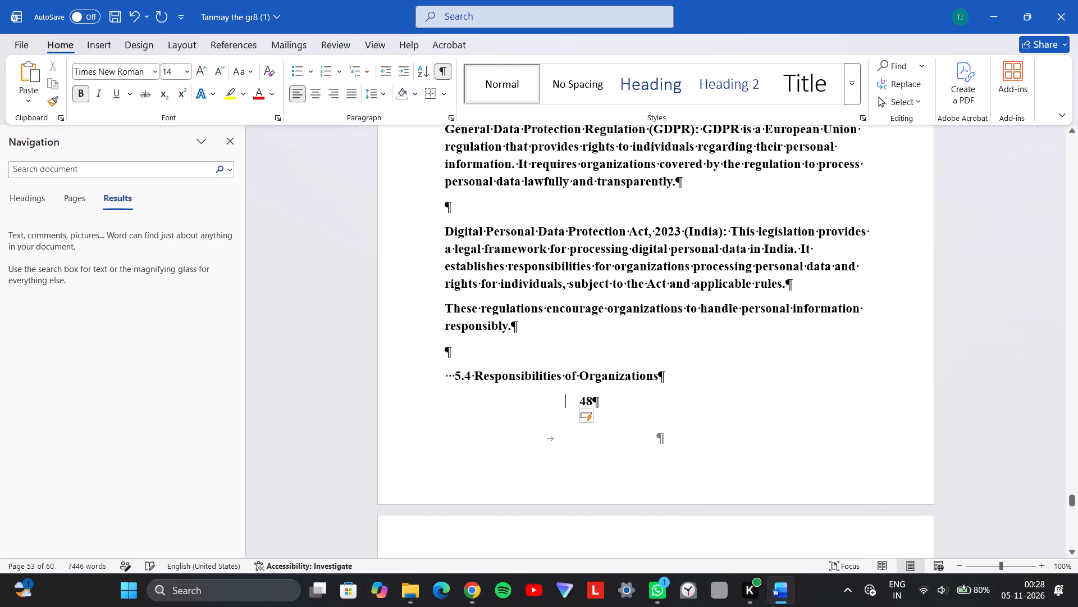
key("Tab")
key("Tab")
Indent the bold typed page number 49, below the "Step 2: Establish Security Policies" line, to the middle of the line.
scroll(441, 418, "down", 5)
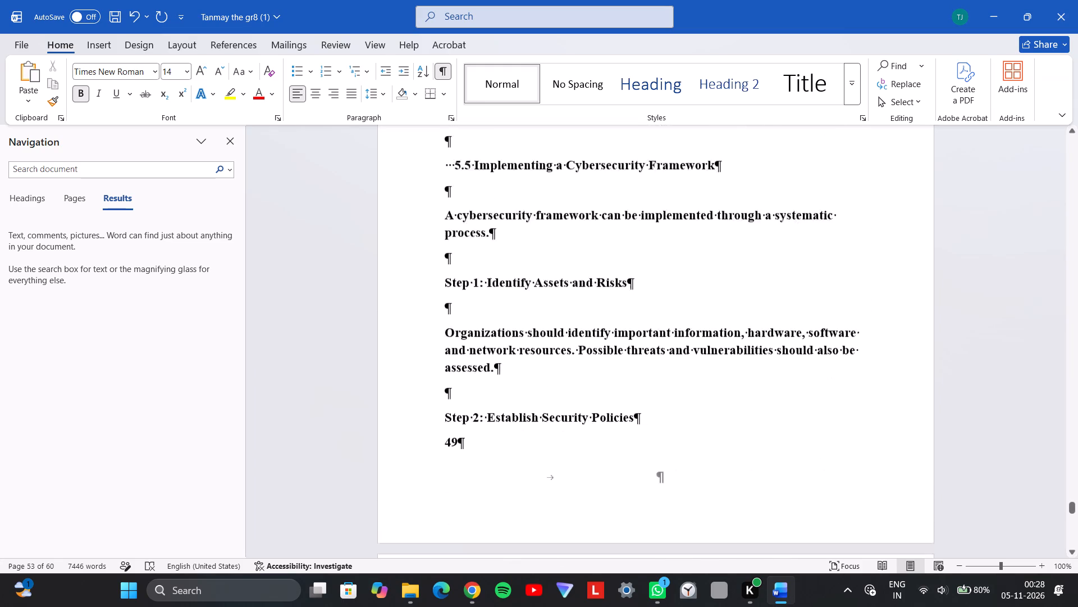
left_click(441, 418)
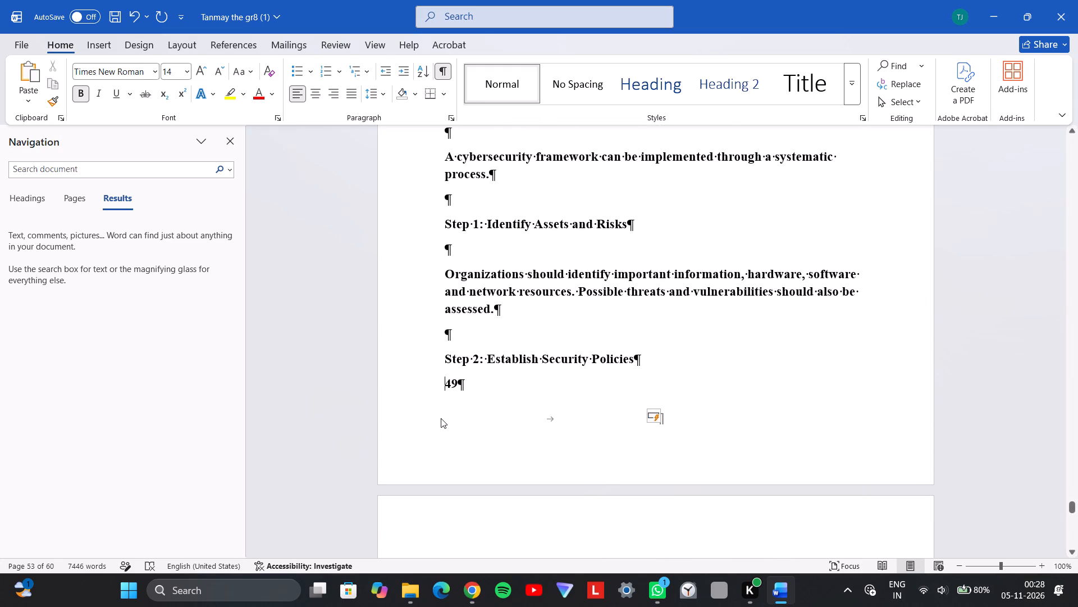
key("Tab")
key("Tab")
key("Tab")
key("Tab")
key("Tab")
key("Tab")
Indent the bold typed page number 50, below the Technical Complexity item in section 5.6, to the middle of the line.
scroll(441, 418, "down", 2)
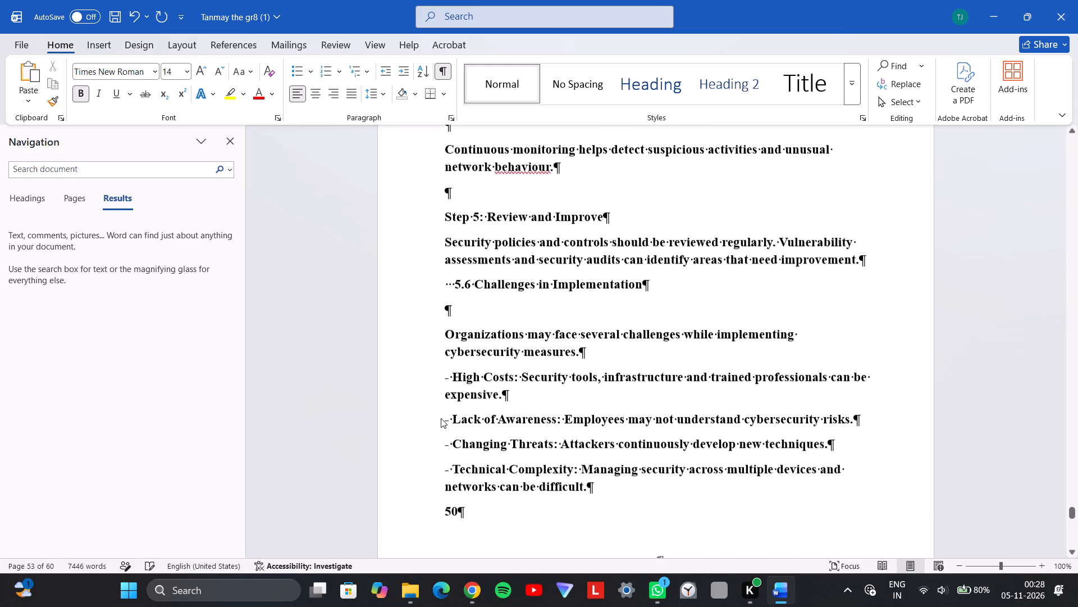
scroll(441, 418, "down", 3)
left_click(441, 418)
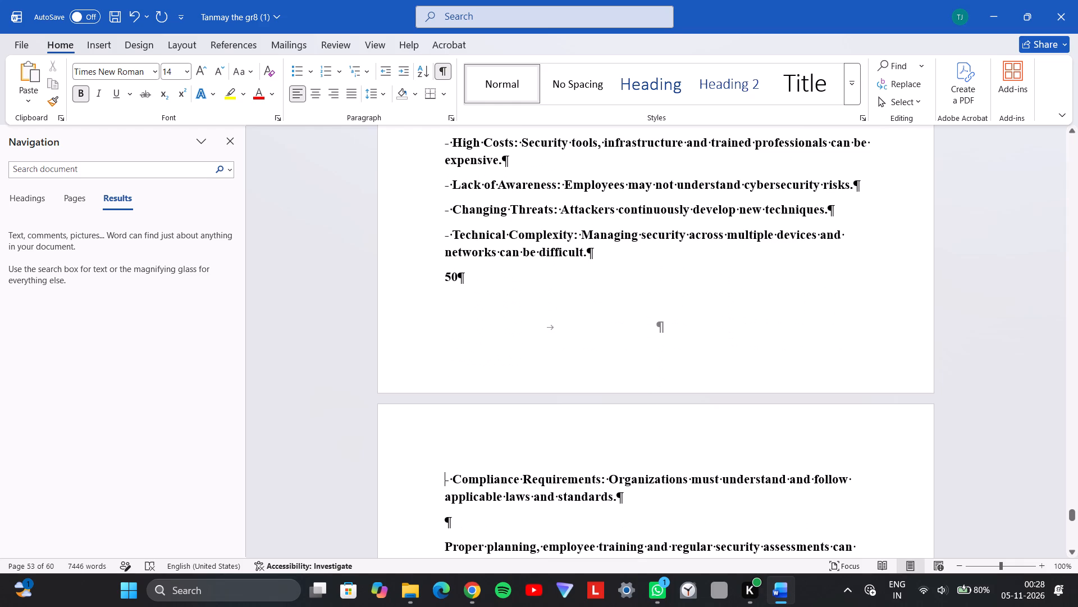
left_click(446, 366)
key("Tab")
key("Tab")
key("Tab")
key("Tab")
key("Tab")
key("Tab")
Indent the bold typed page number 51, on the last page before the Conclusion chapter, to the middle of the line.
scroll(446, 366, "down", 3)
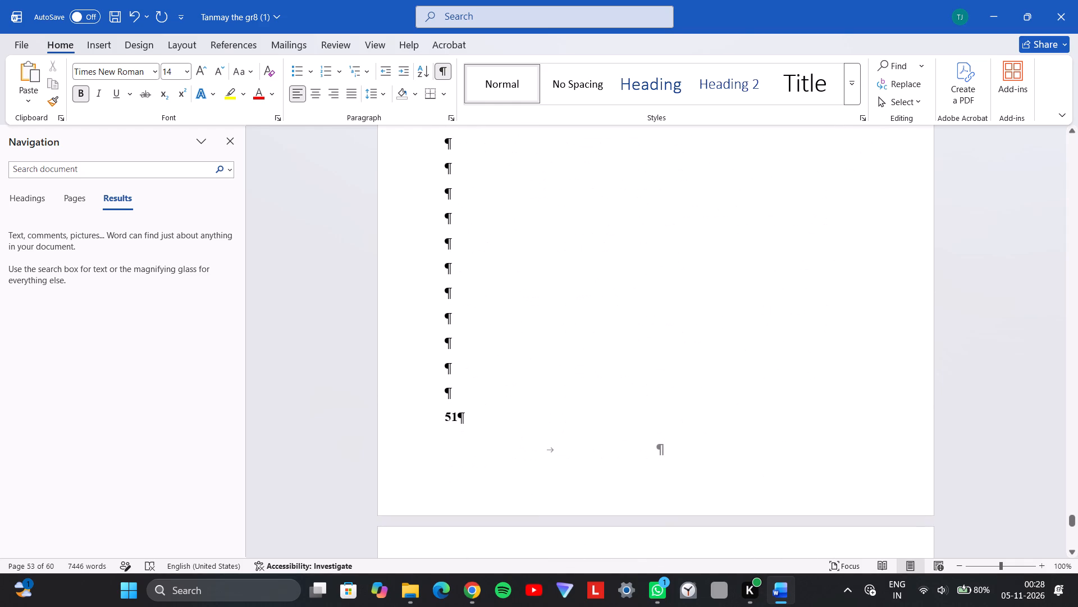
left_click(437, 409)
key("Tab")
key("Tab")
key("Tab")
key("Tab")
key("Tab")
key("Tab")
Indent the bold typed page number 52, at the end of the Conclusion page, to the middle of the line.
scroll(437, 409, "down", 4)
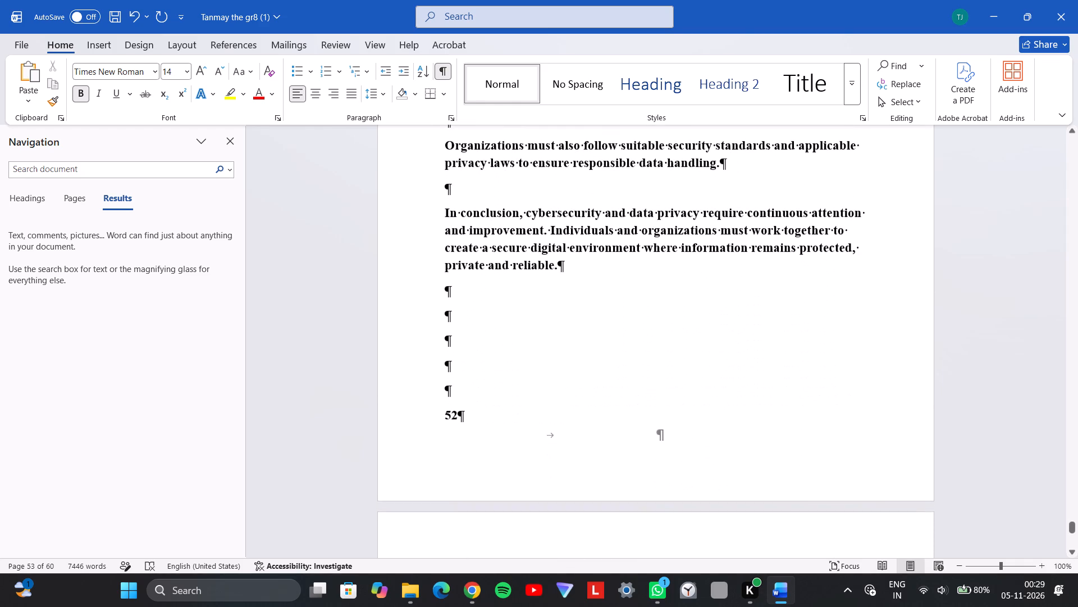
left_click(437, 409)
key("Tab")
key("Tab")
key("Tab")
key("Tab")
key("Tab")
key("Tab")
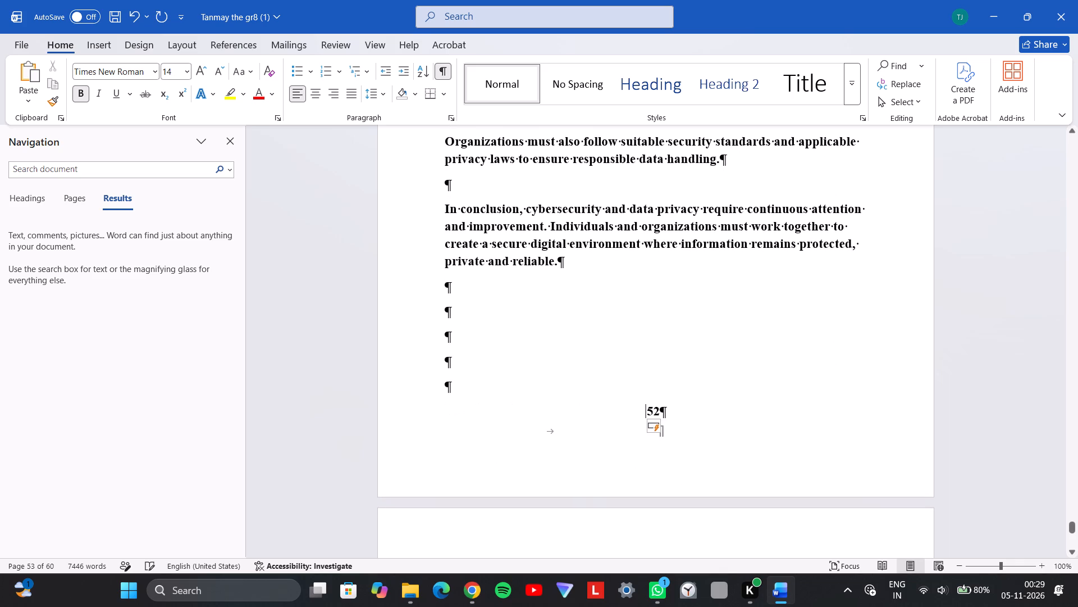
Indent the bold typed page number 53, below reference 9 on the References page, to the middle of the line.
scroll(437, 409, "down", 5)
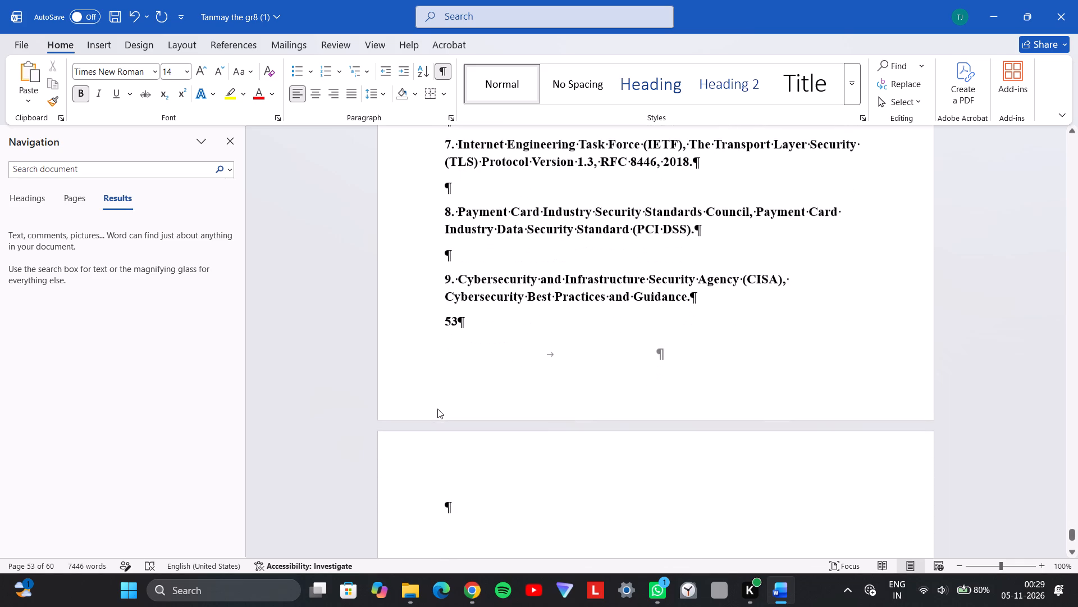
left_click(438, 319)
key("Tab")
key("Tab")
key("Tab")
key("Tab")
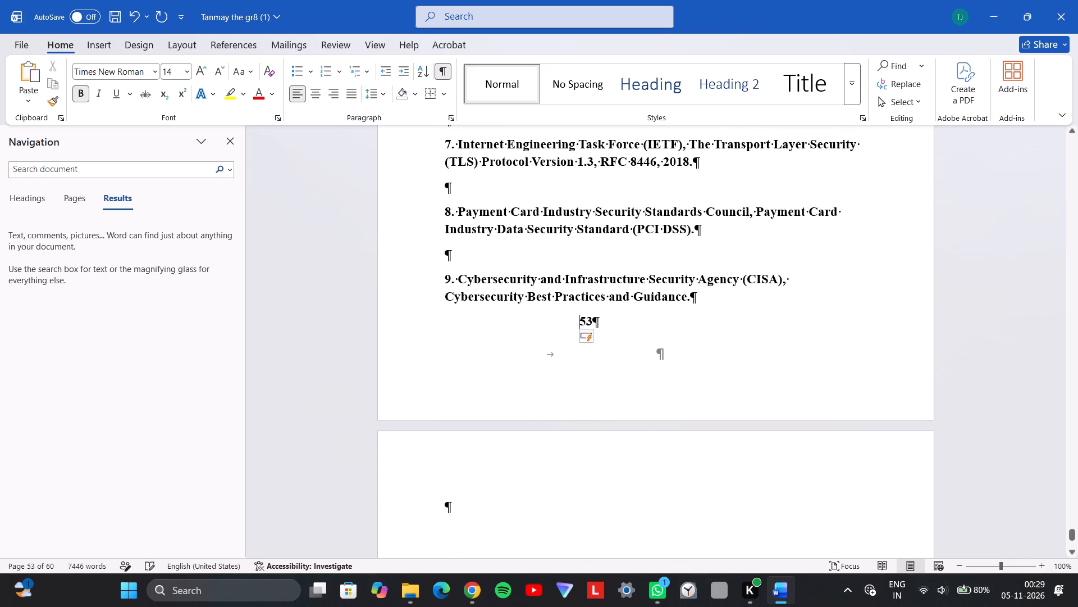
key("Tab")
key("Tab")
Close the Navigation pane to give the multi-page view more room.
scroll(438, 319, "up", 5)
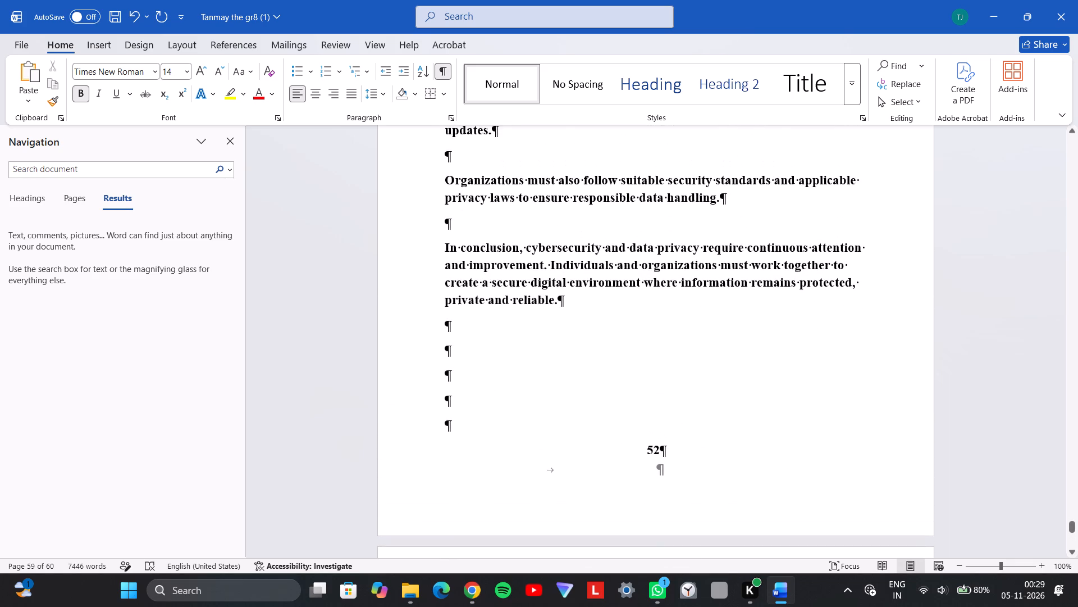
scroll(438, 319, "down", 7, "ctrl")
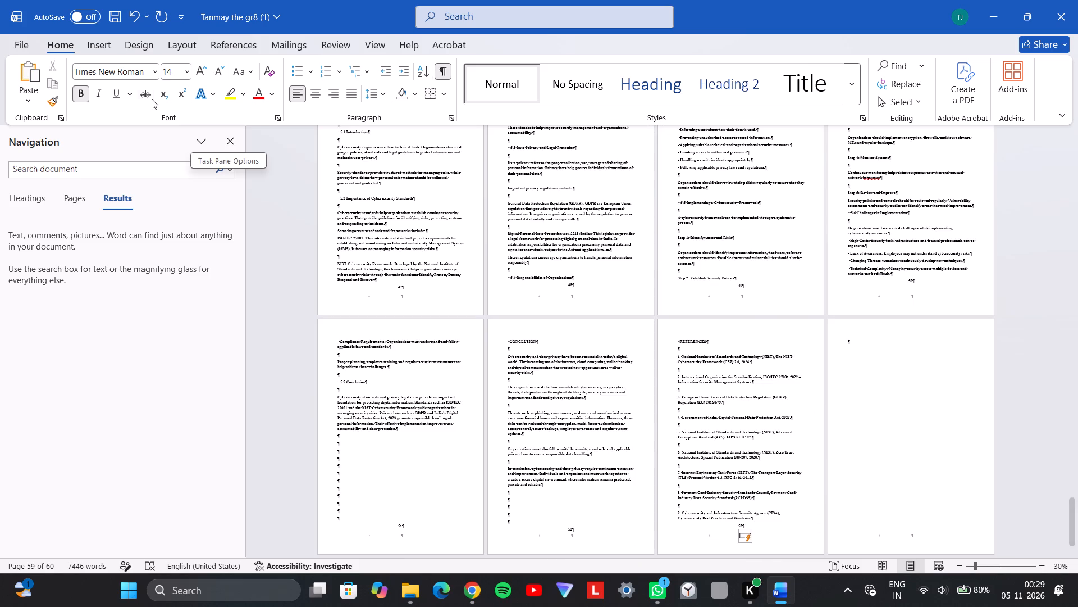
left_click(232, 141)
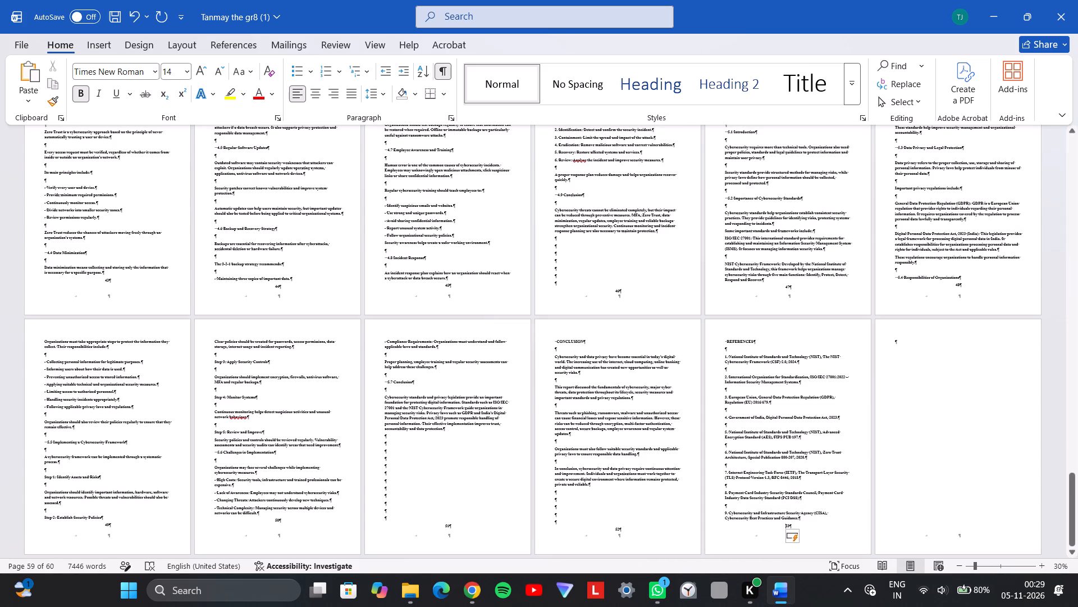
Remove the bold from all text on page 41, from the secure backups paragraph through the typed page number.
scroll(436, 265, "up", 2, "ctrl")
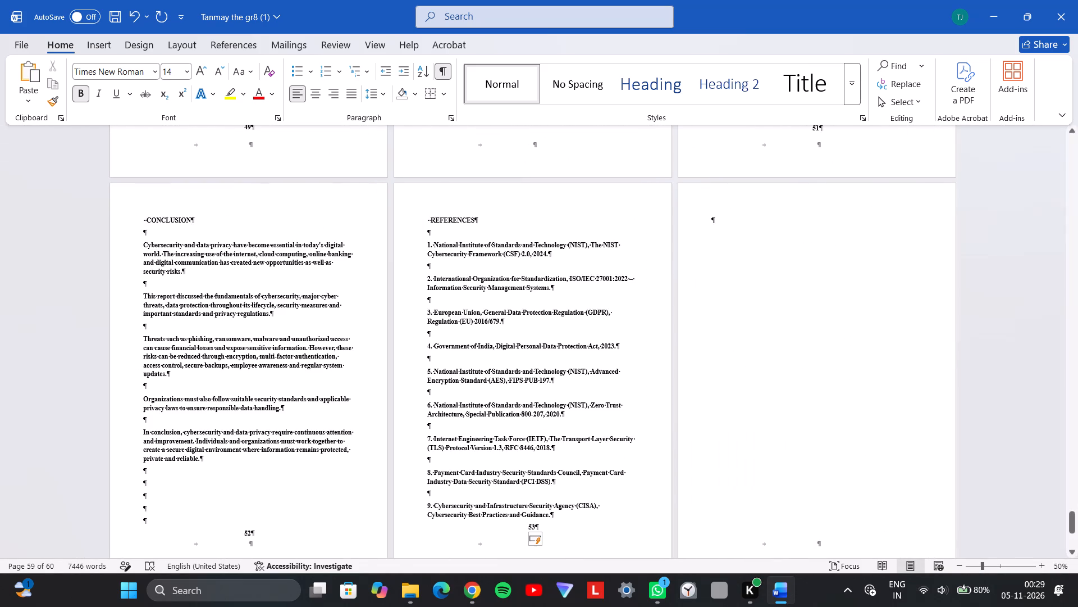
scroll(436, 265, "up", 12)
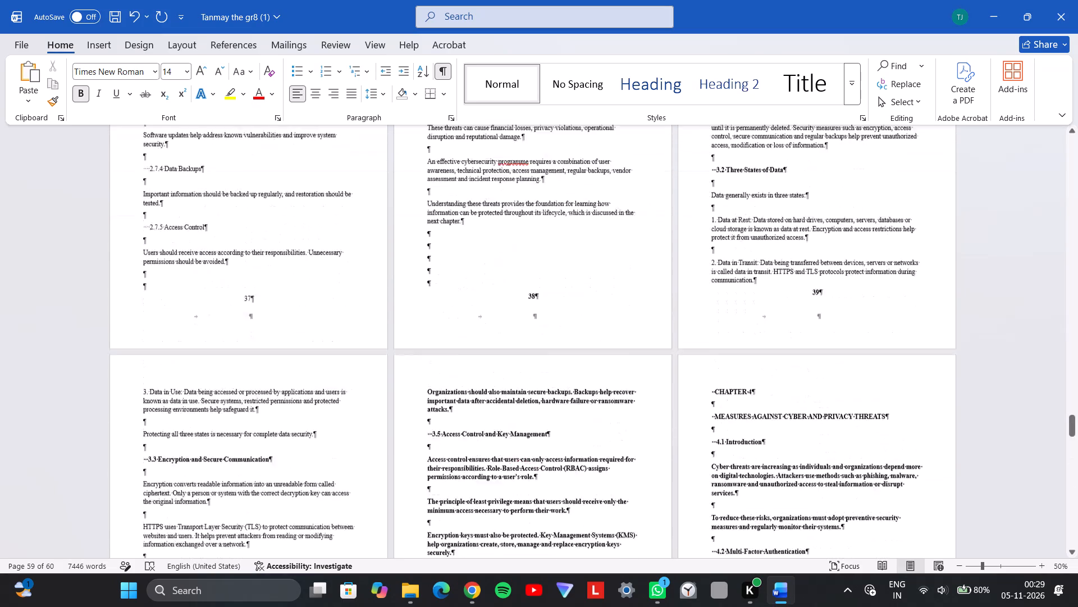
scroll(436, 265, "up", 1)
scroll(436, 265, "down", 1)
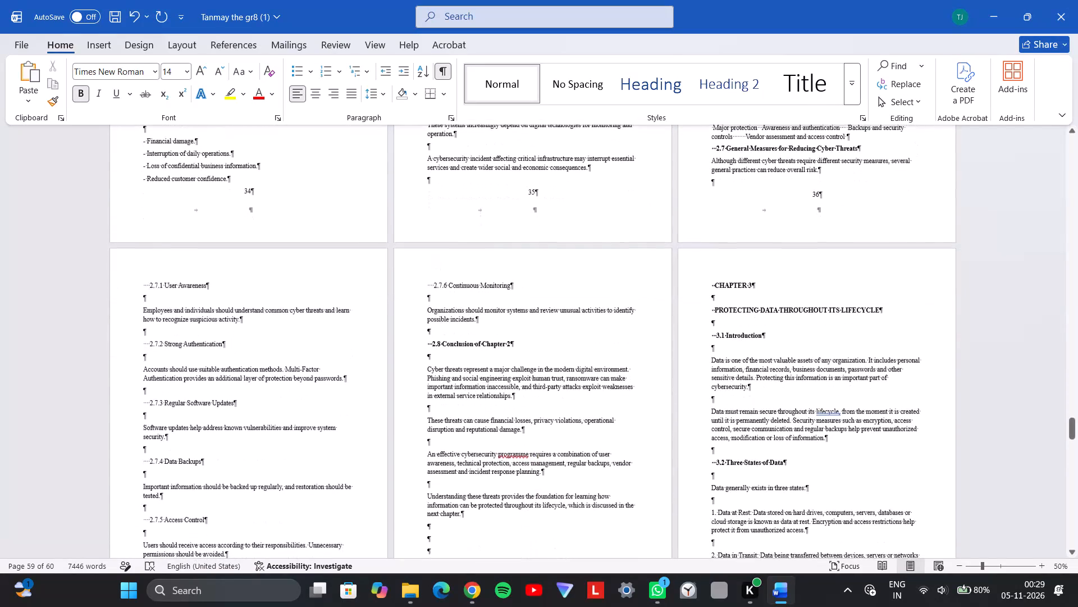
scroll(436, 265, "down", 3)
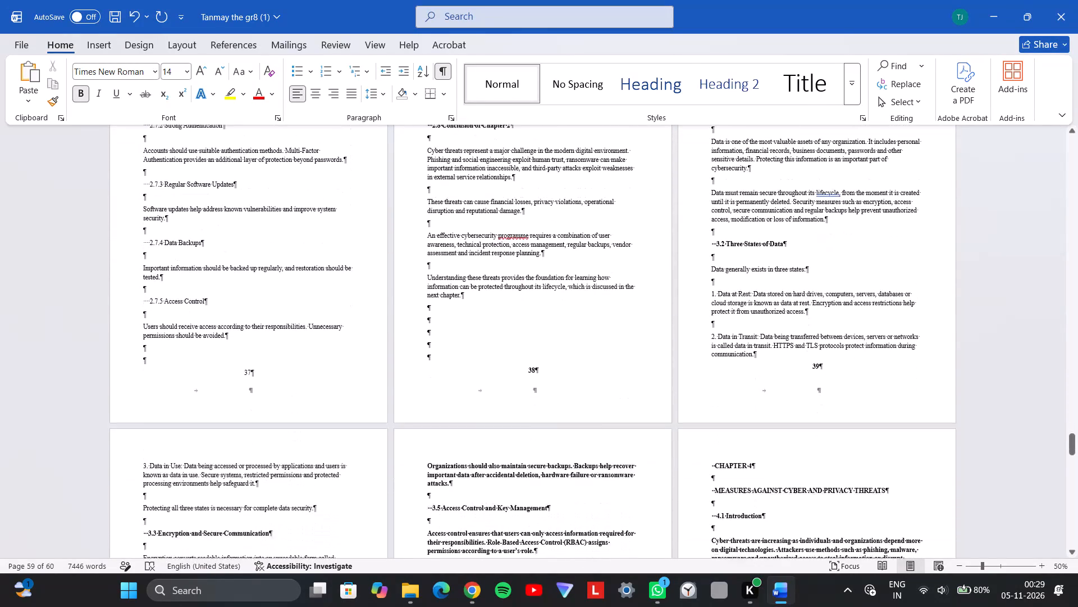
scroll(436, 265, "down", 2)
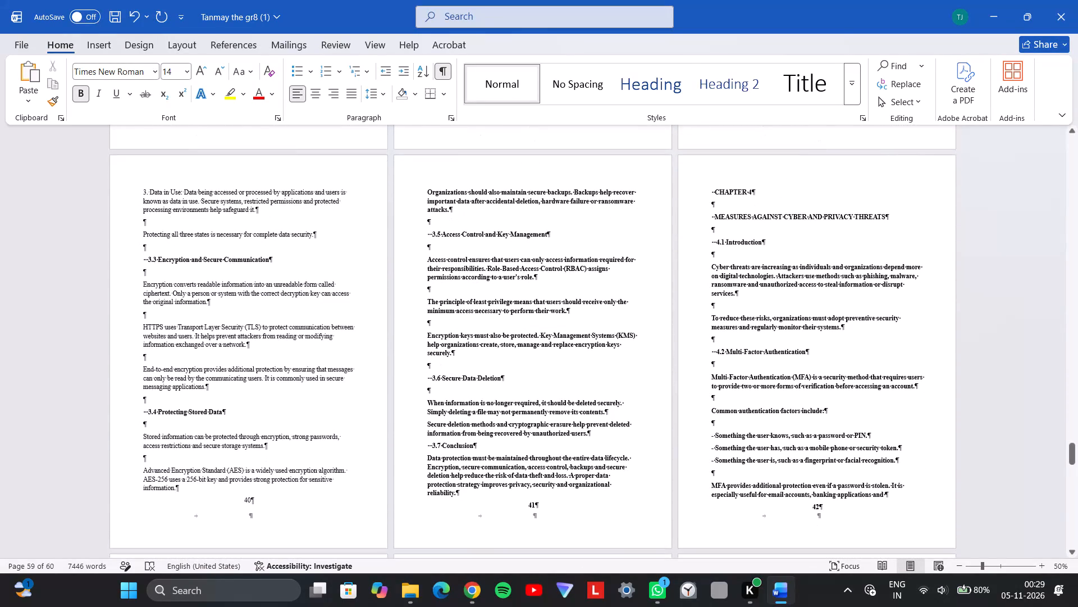
left_click_drag(426, 186, 619, 542)
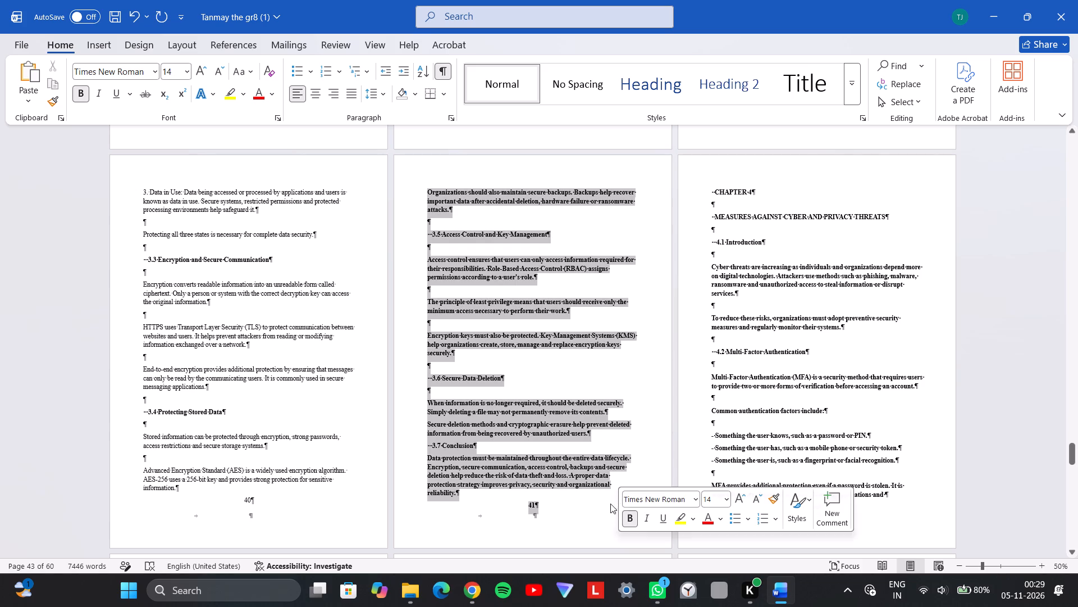
left_click(629, 516)
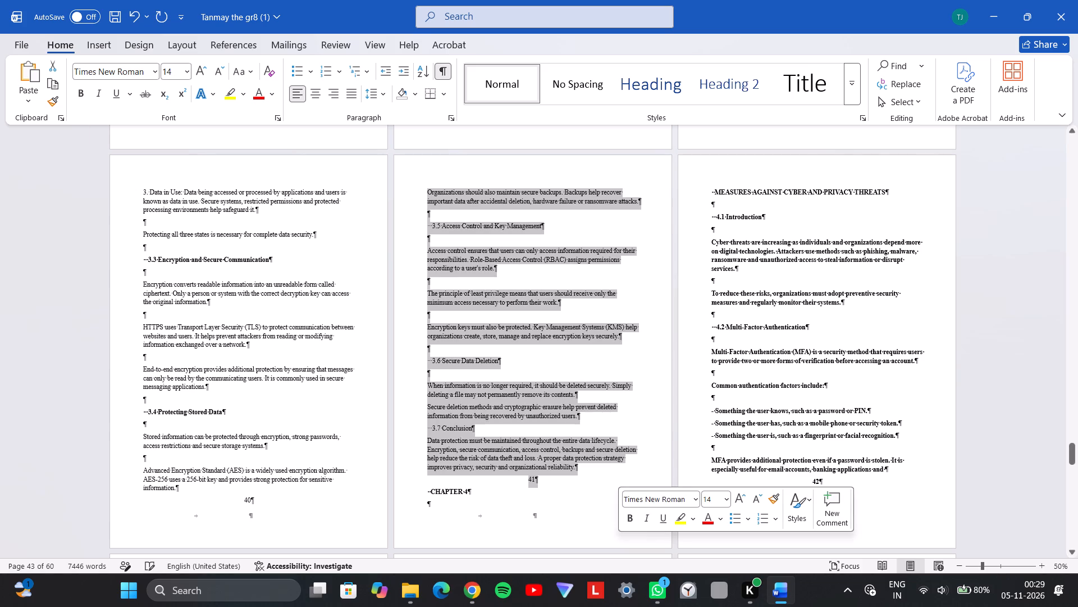
Remove the bold from the Chapter 4 text, from the 4.1 Introduction heading through the end of the 4.9 Conclusion section.
left_click_drag(707, 225, 840, 437)
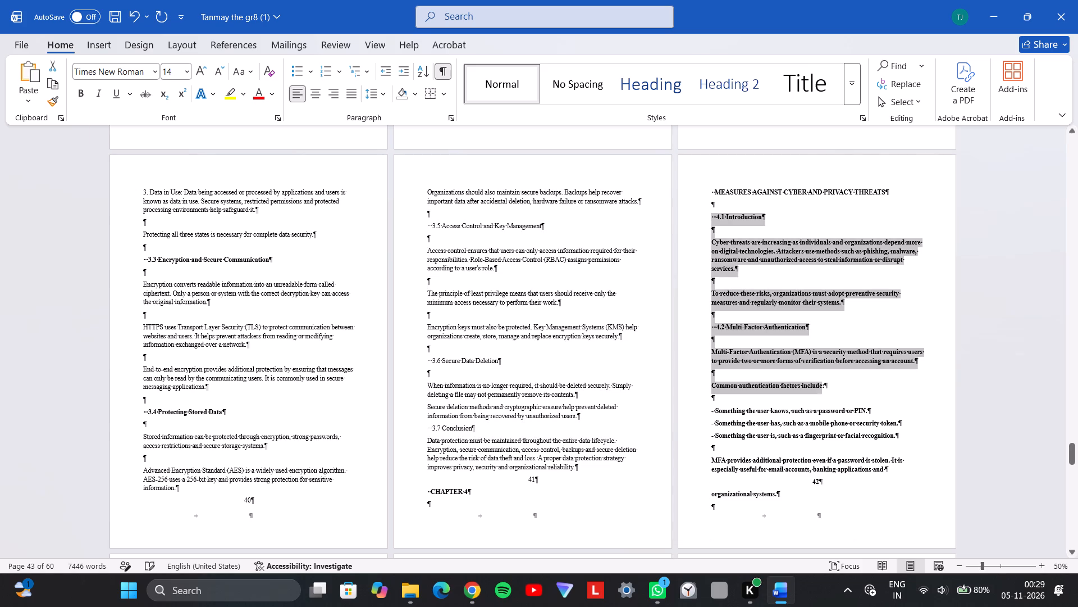
left_click_drag(840, 437, 719, 478)
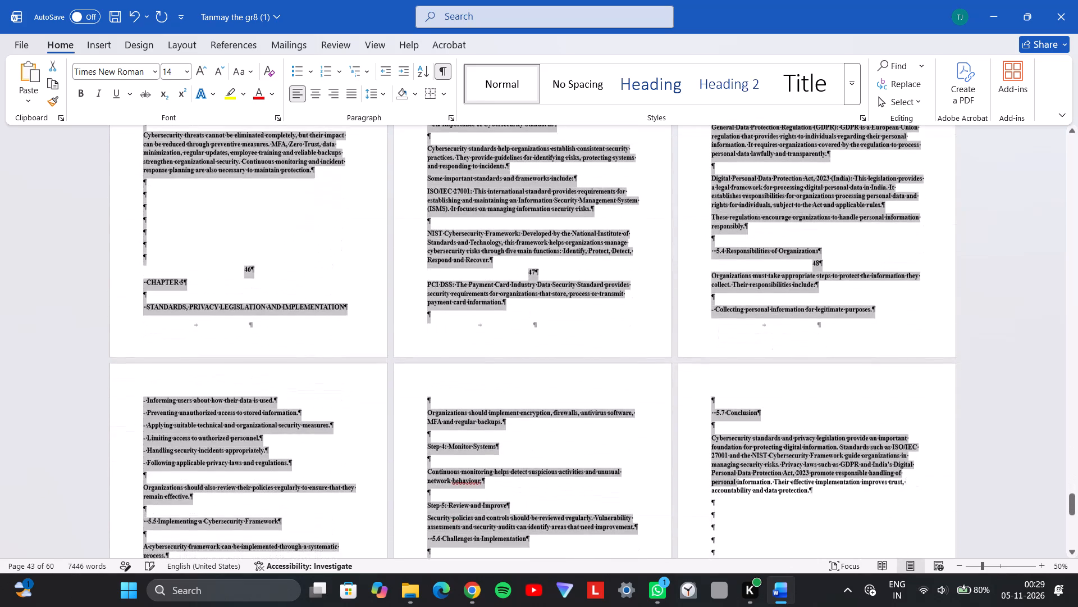
left_click_drag(719, 478, 749, 179)
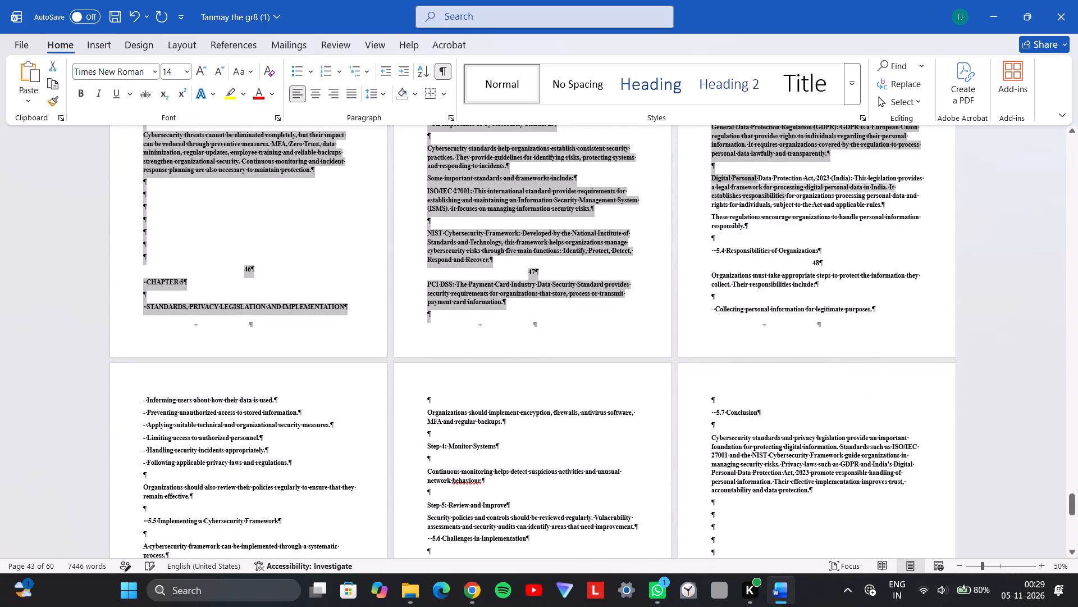
left_click_drag(749, 179, 721, 117)
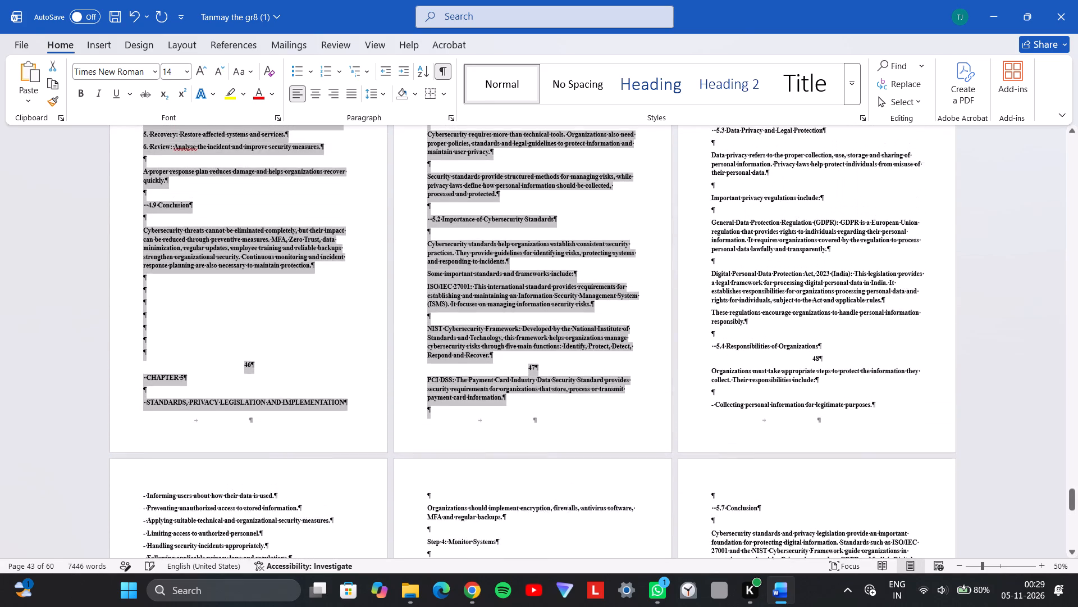
left_click_drag(721, 117, 723, 171)
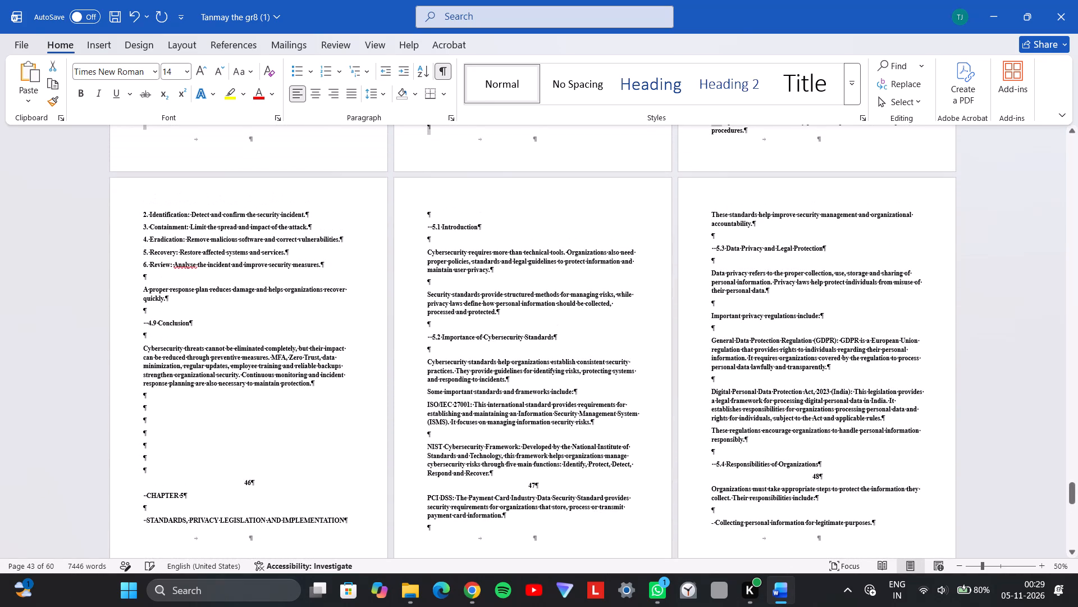
left_click_drag(723, 171, 355, 443)
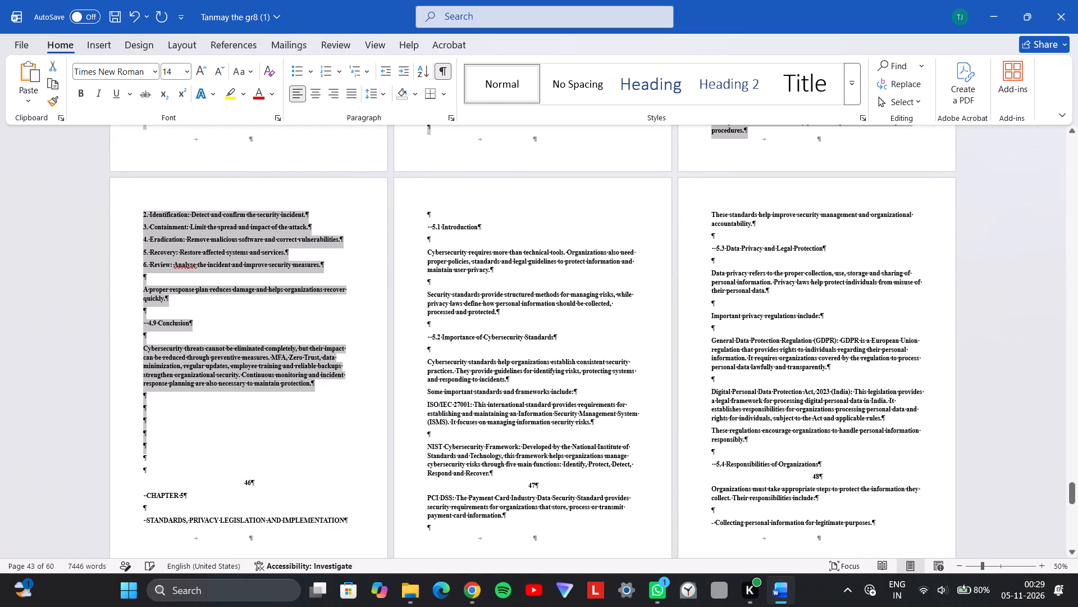
left_click_drag(355, 443, 336, 462)
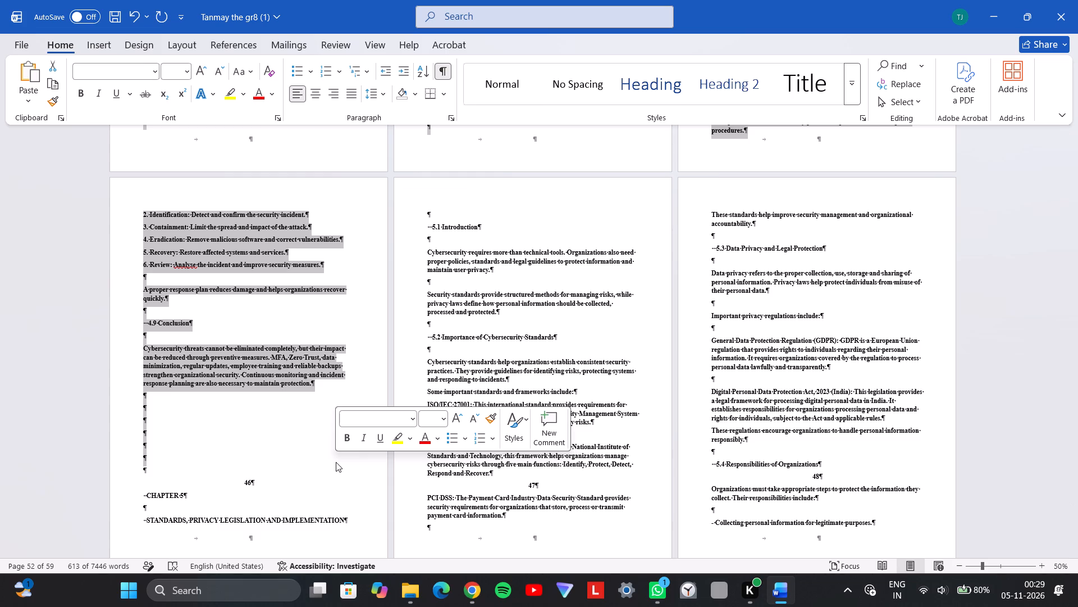
left_click(348, 437)
left_click(561, 225)
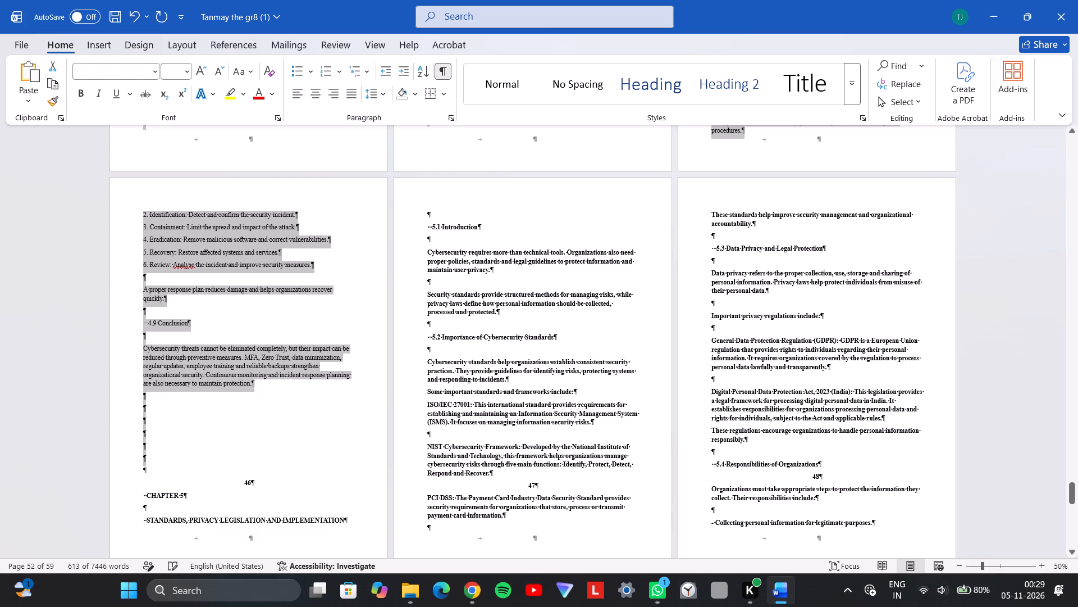
Insert two blank paragraphs above the CHAPTER 4 heading to push it onto the next page.
scroll(561, 225, "up", 3)
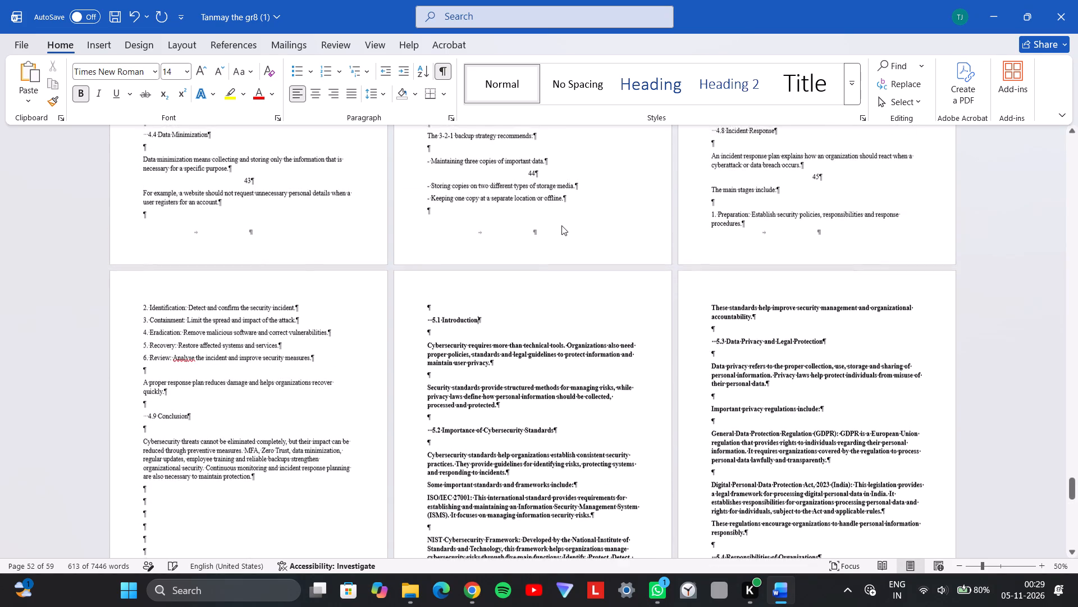
scroll(561, 225, "up", 4)
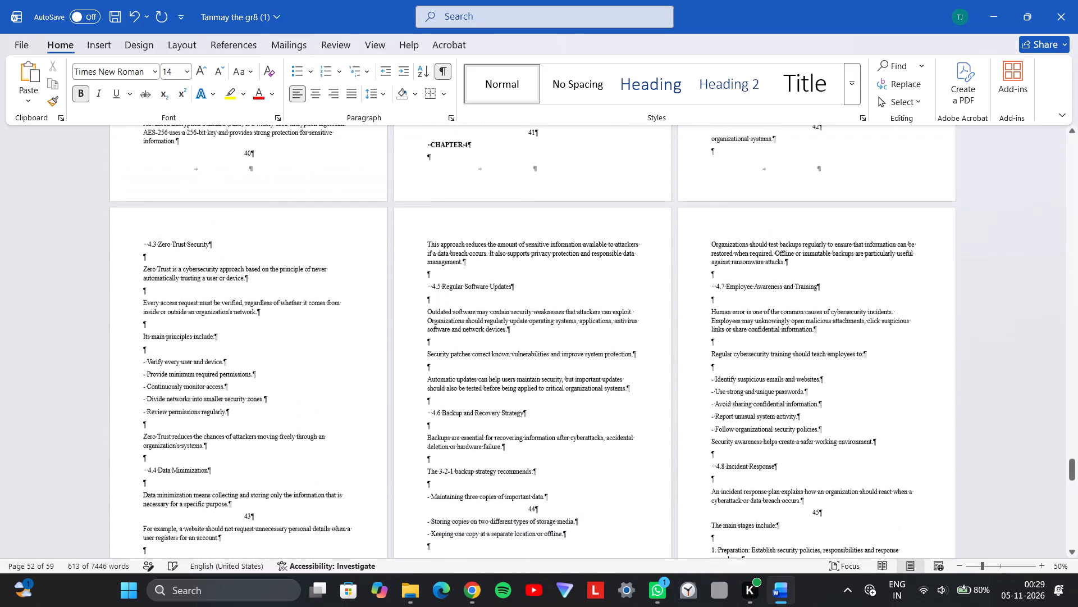
scroll(561, 225, "up", 2)
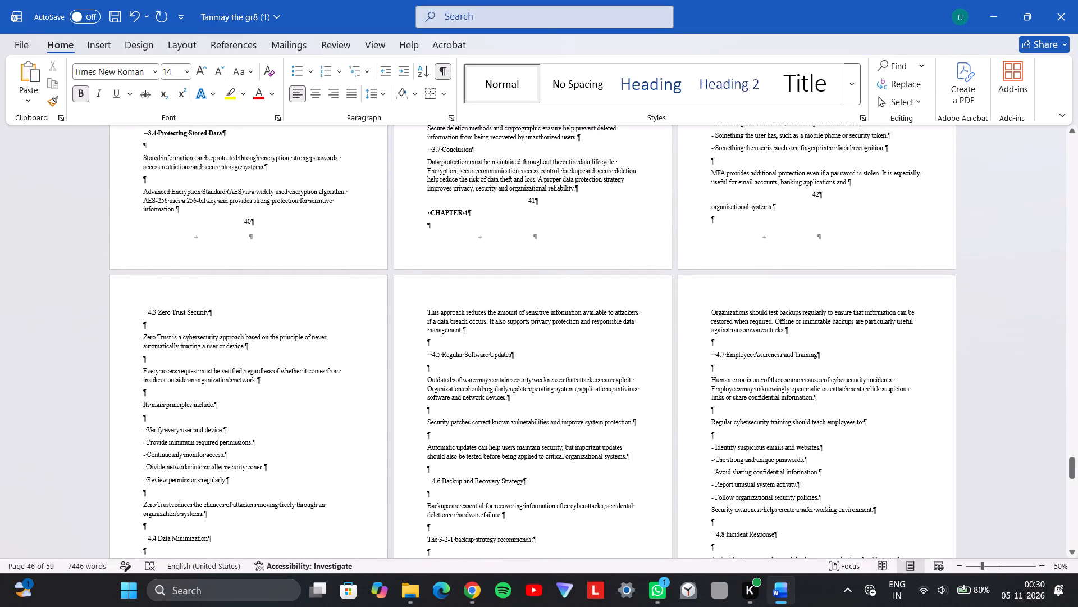
left_click(427, 212)
key("Return")
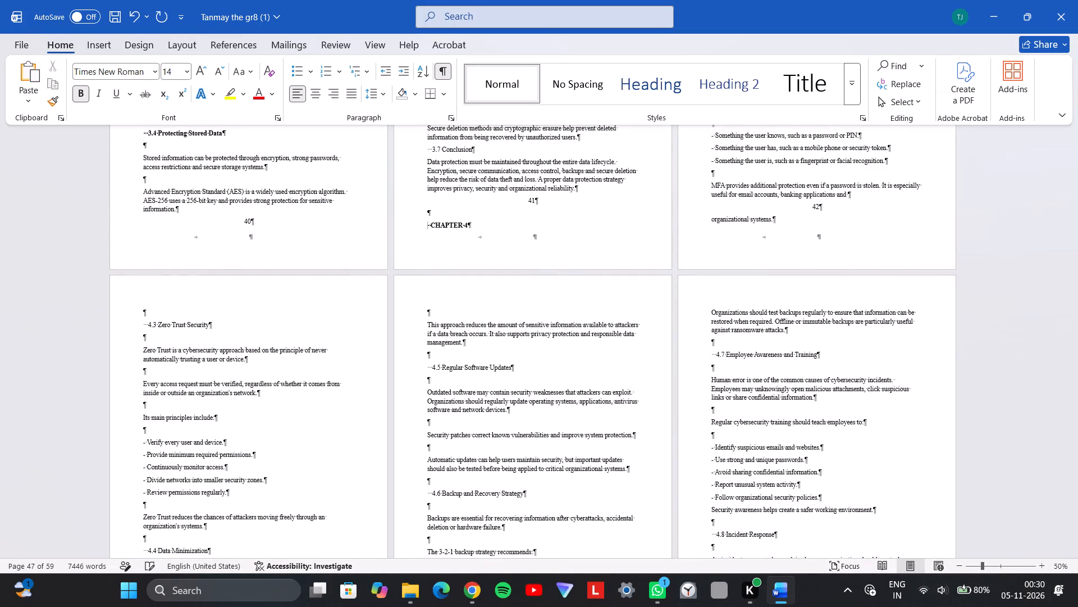
key("Return")
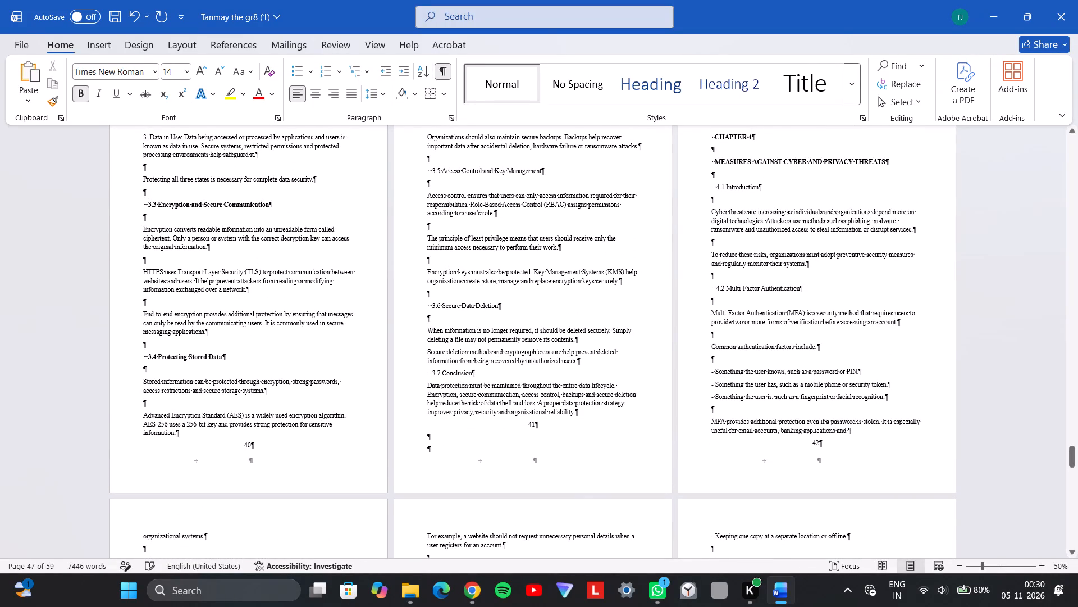
Insert a paragraph break just after the dash of the "Storing copies on two different types of storage media" item below page number 44.
scroll(551, 359, "down", 1)
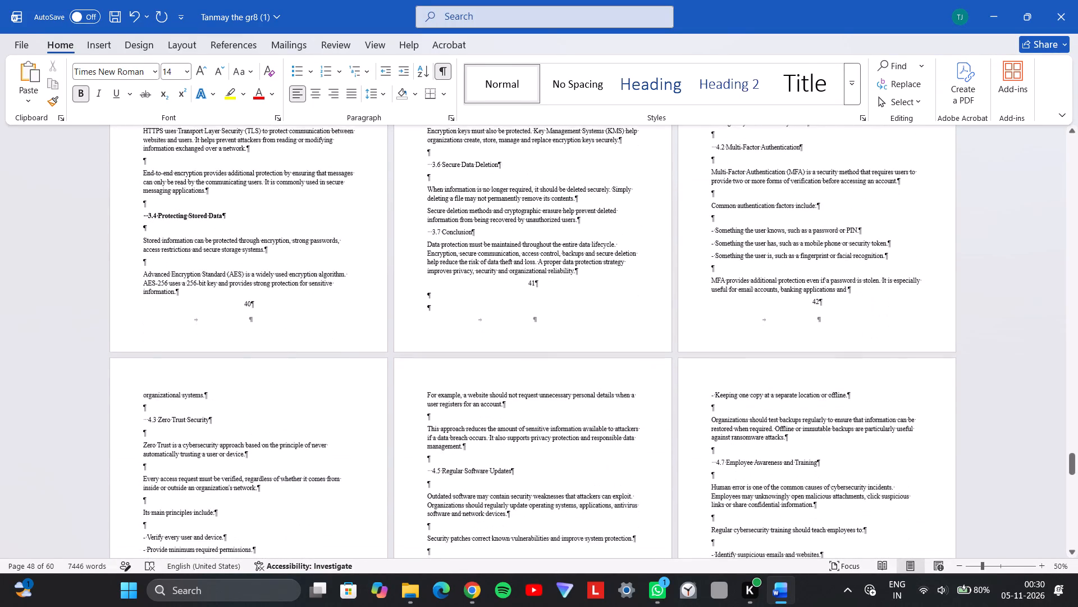
scroll(551, 359, "down", 3)
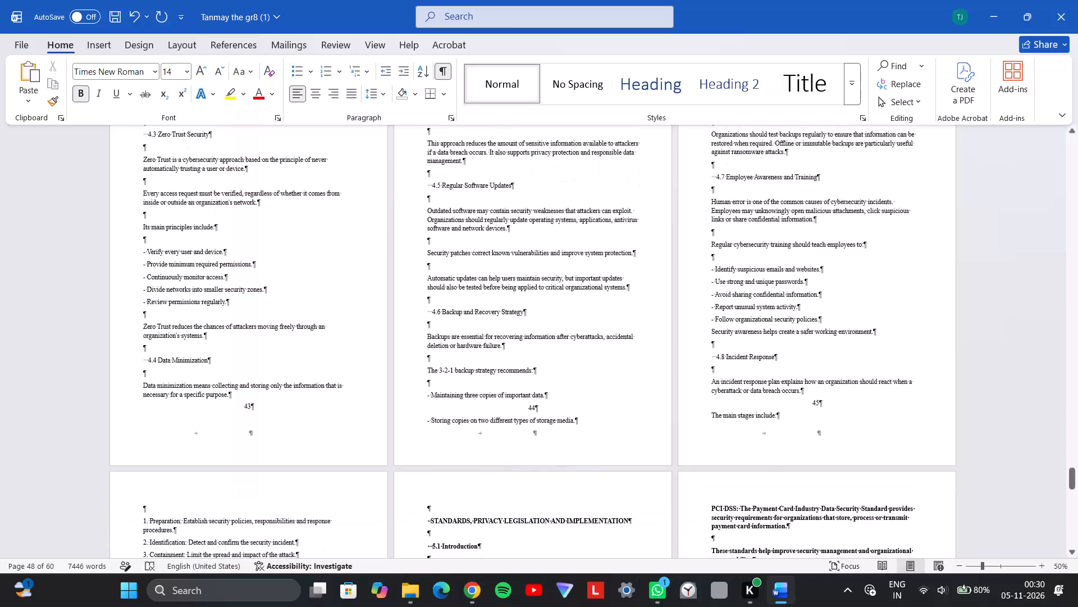
scroll(551, 359, "down", 1)
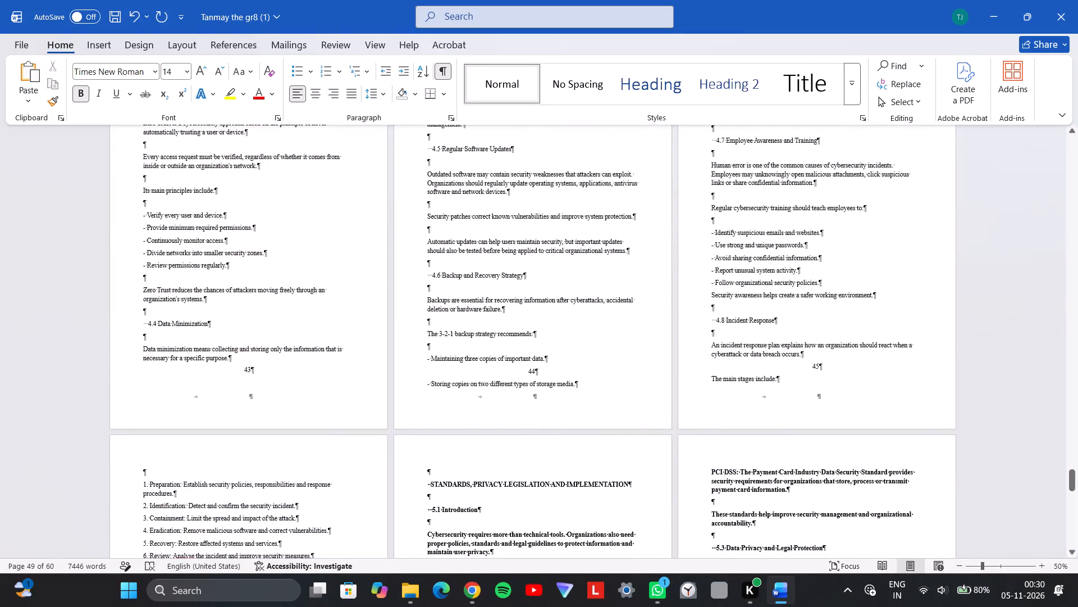
left_click(428, 386)
key("Return")
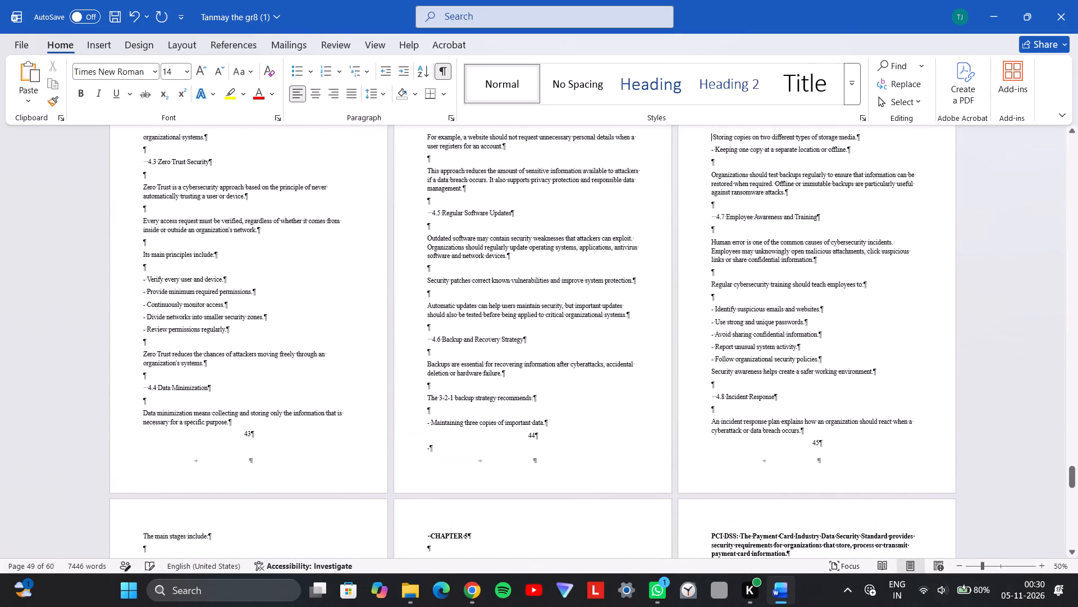
Remove the bold from the Chapter 5 text, from the 5.1 Introduction heading through the typed page number 51.
scroll(578, 409, "down", 5)
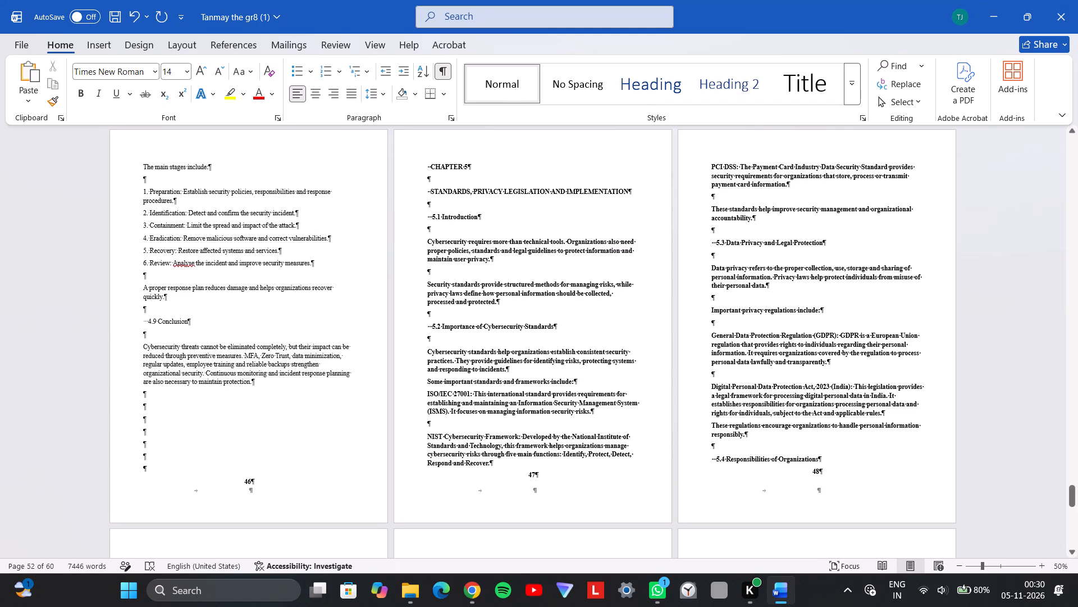
left_click_drag(424, 212, 525, 314)
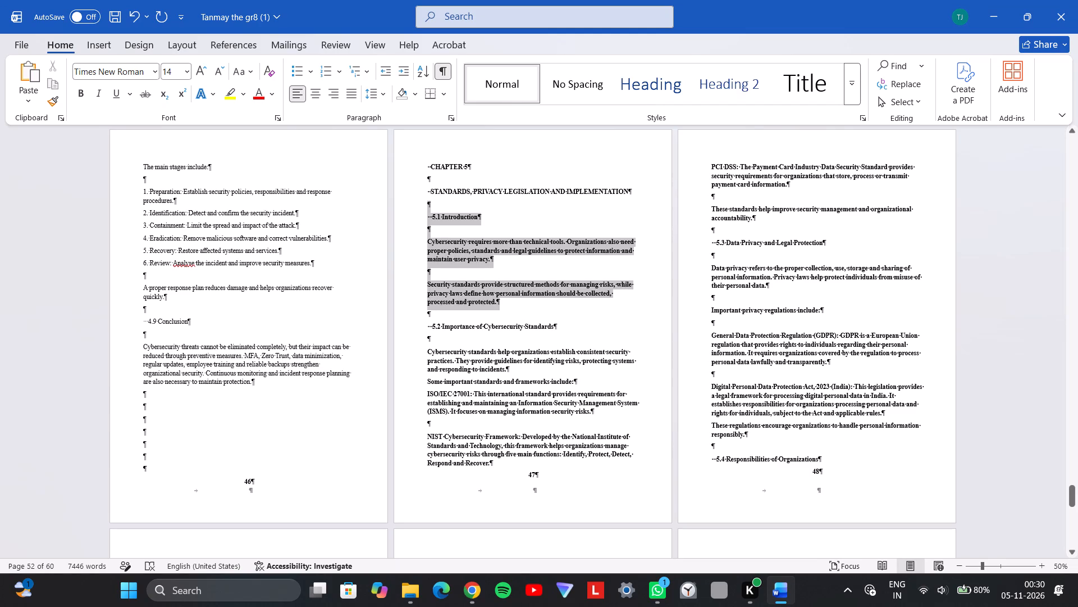
left_click_drag(525, 314, 641, 582)
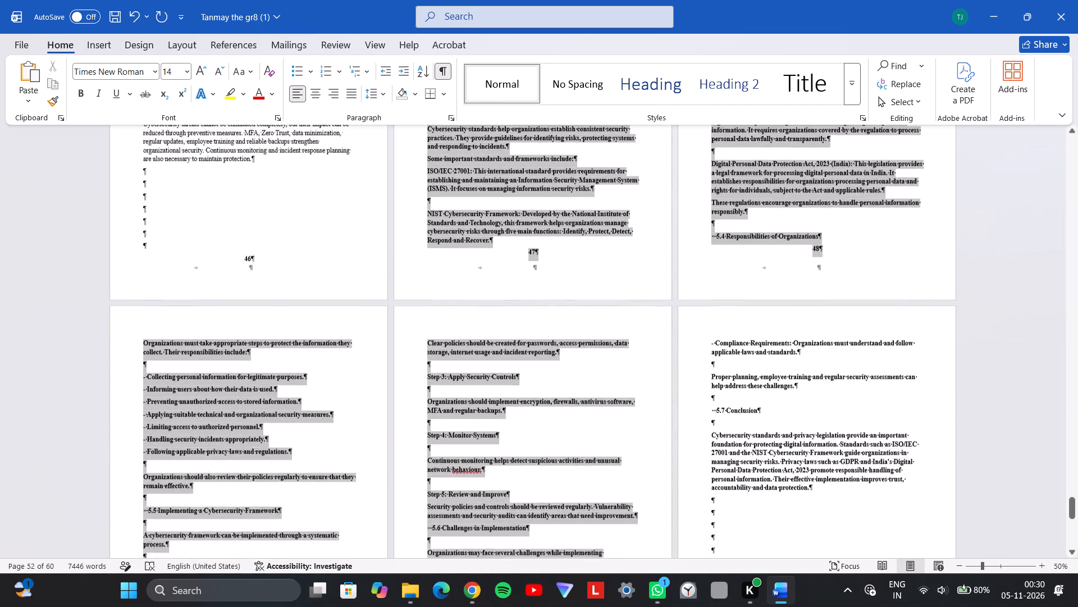
left_click_drag(641, 582, 692, 562)
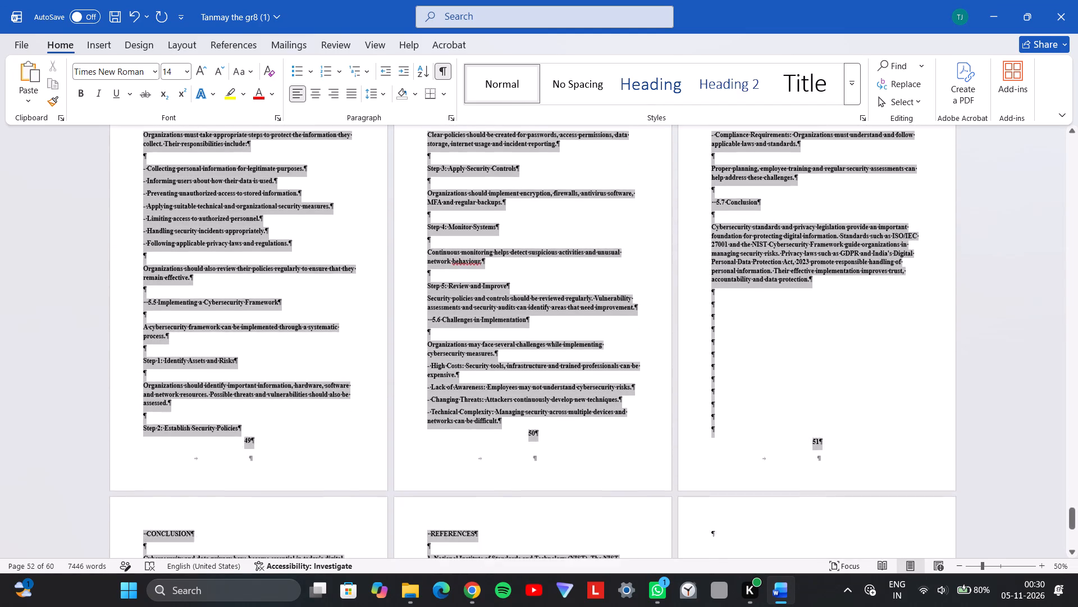
left_click_drag(692, 562, 571, 260)
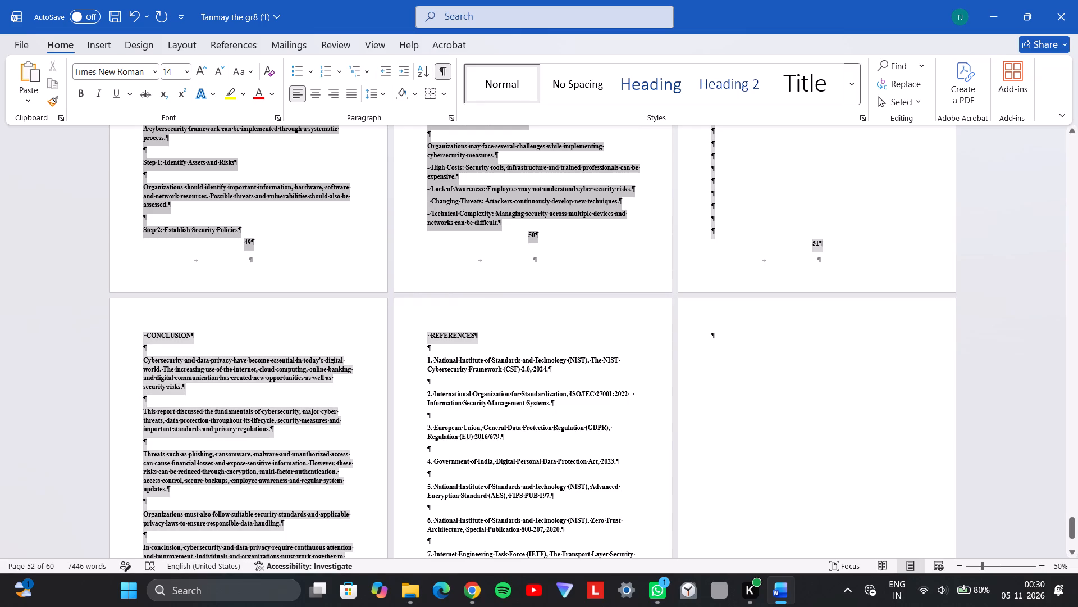
left_click_drag(571, 260, 883, 243)
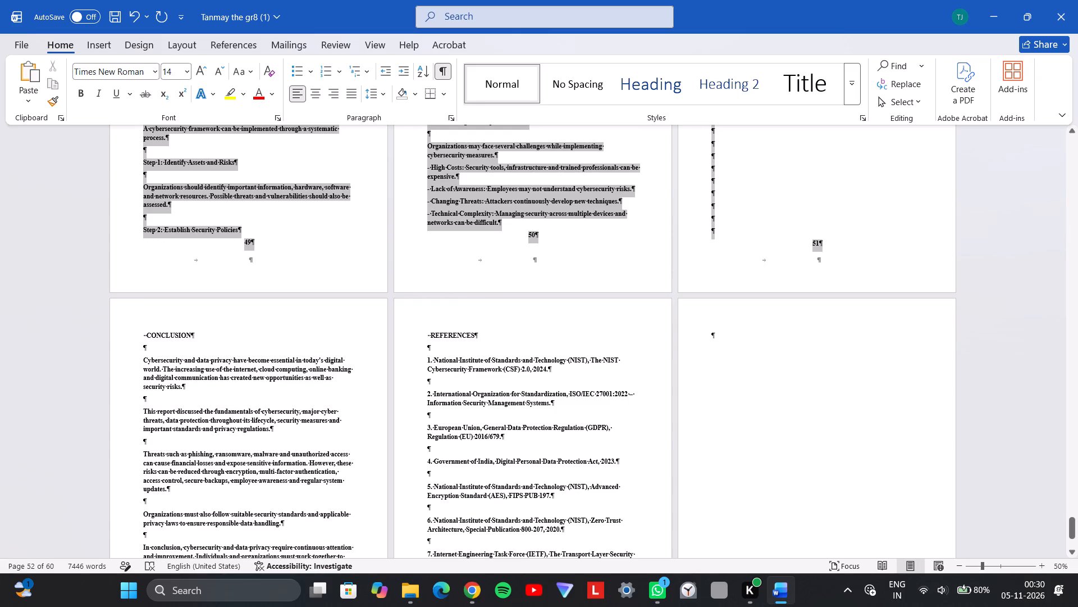
left_click_drag(883, 243, 888, 243)
left_click(851, 217)
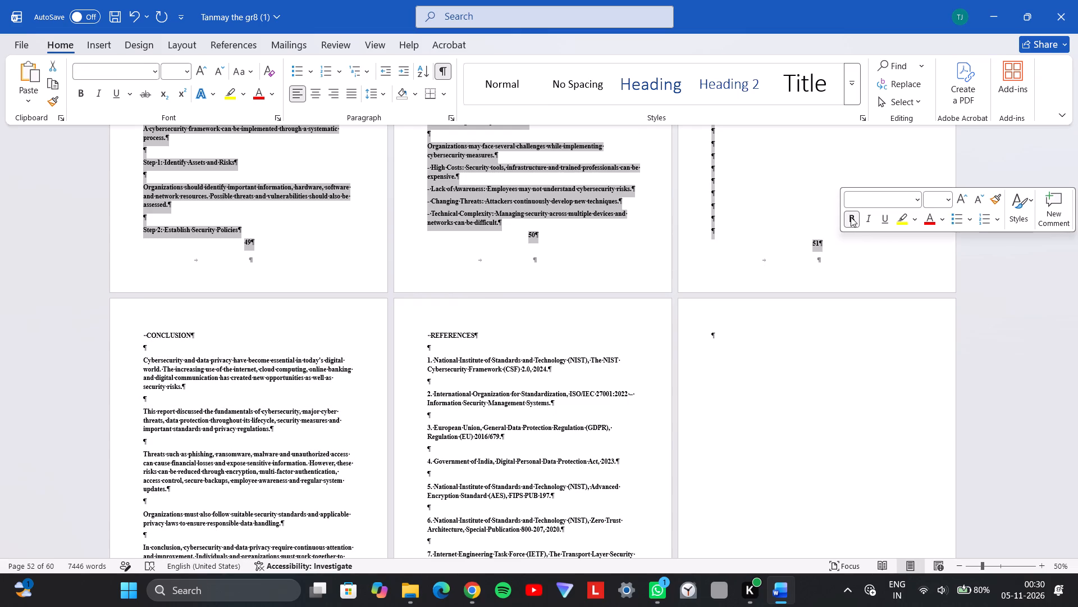
scroll(689, 227, "down", 1)
scroll(689, 227, "up", 1)
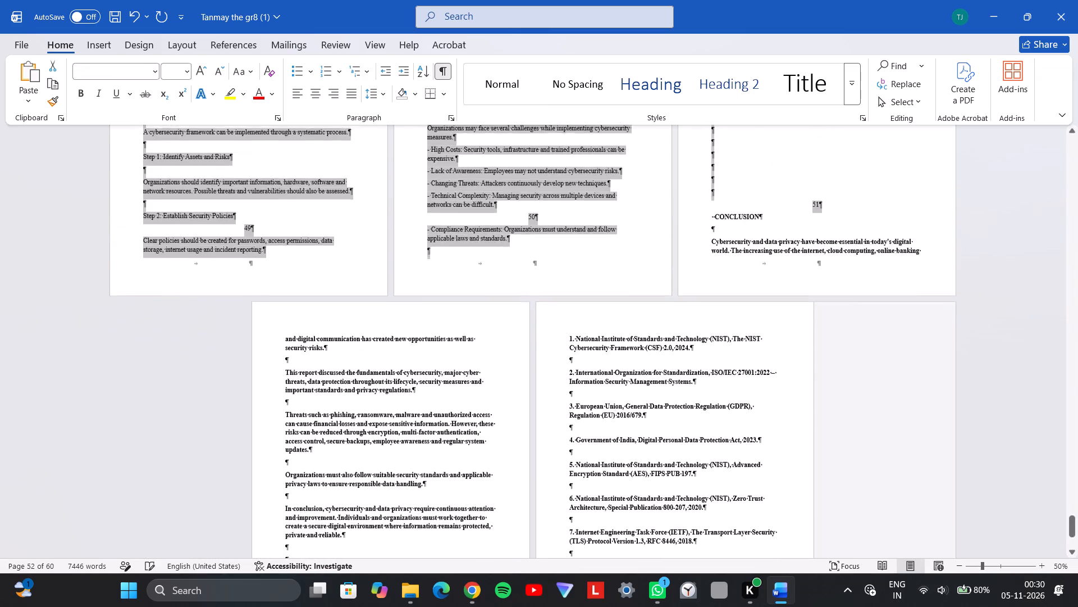
scroll(689, 227, "up", 2)
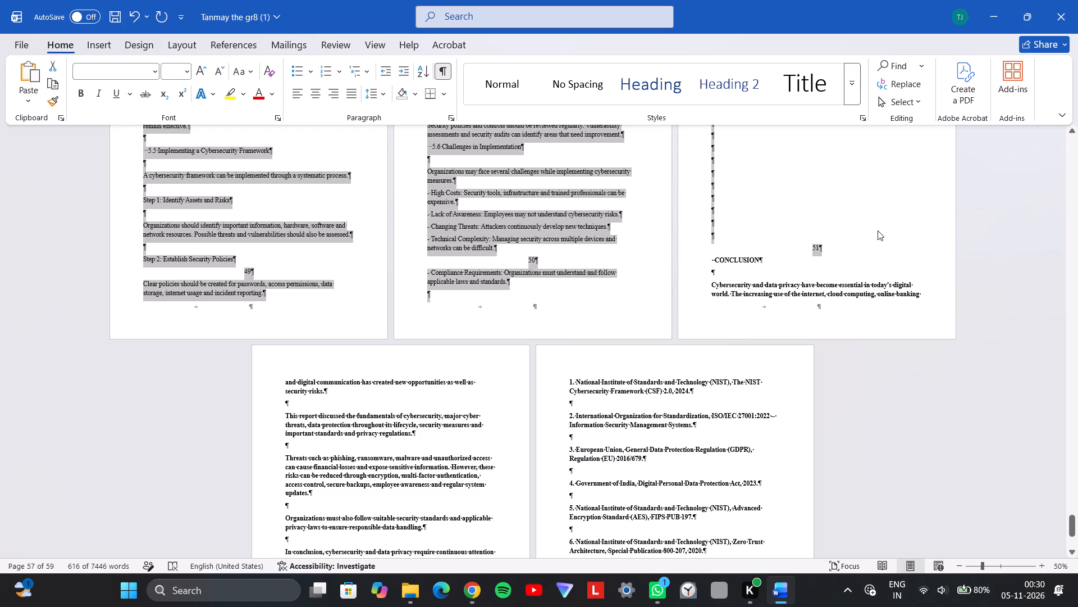
left_click(878, 230)
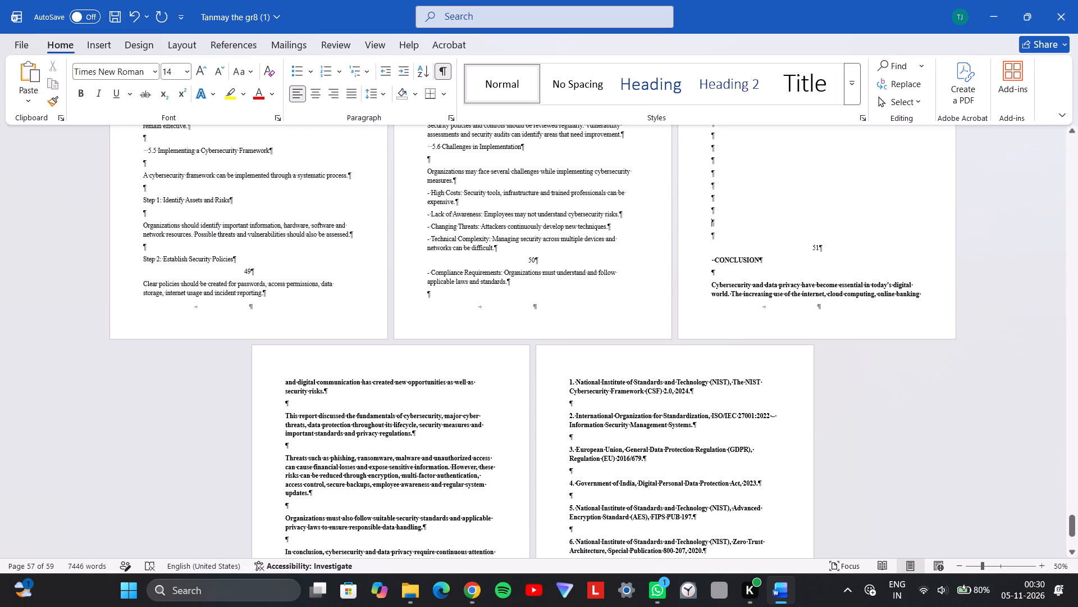
Remove the bold from the Conclusion body paragraphs, keeping the CONCLUSION heading and the typed page number 52 bold.
scroll(572, 251, "down", 2)
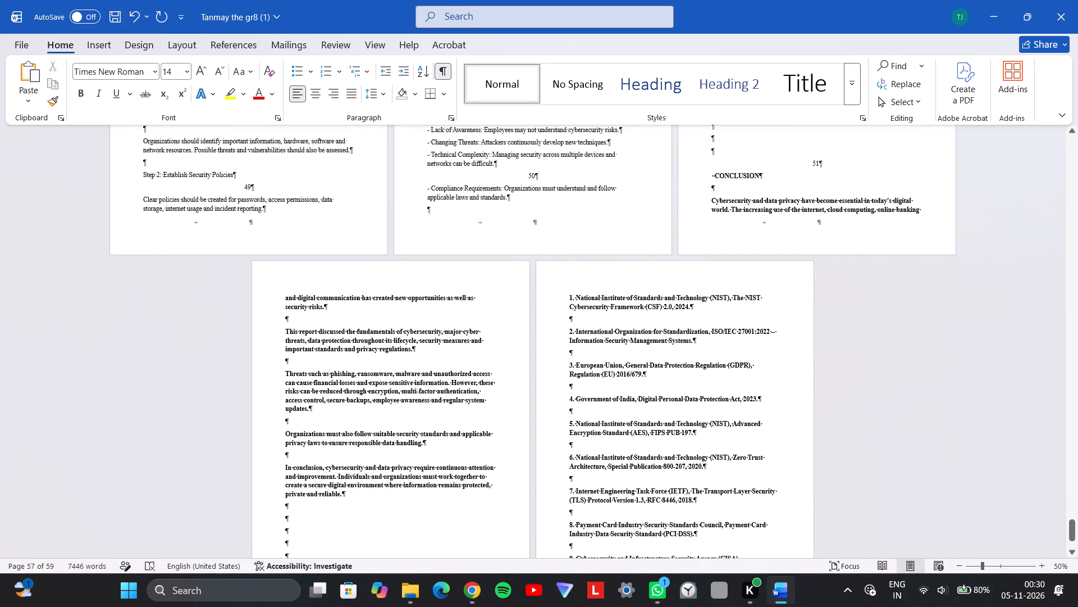
left_click_drag(710, 198, 504, 556)
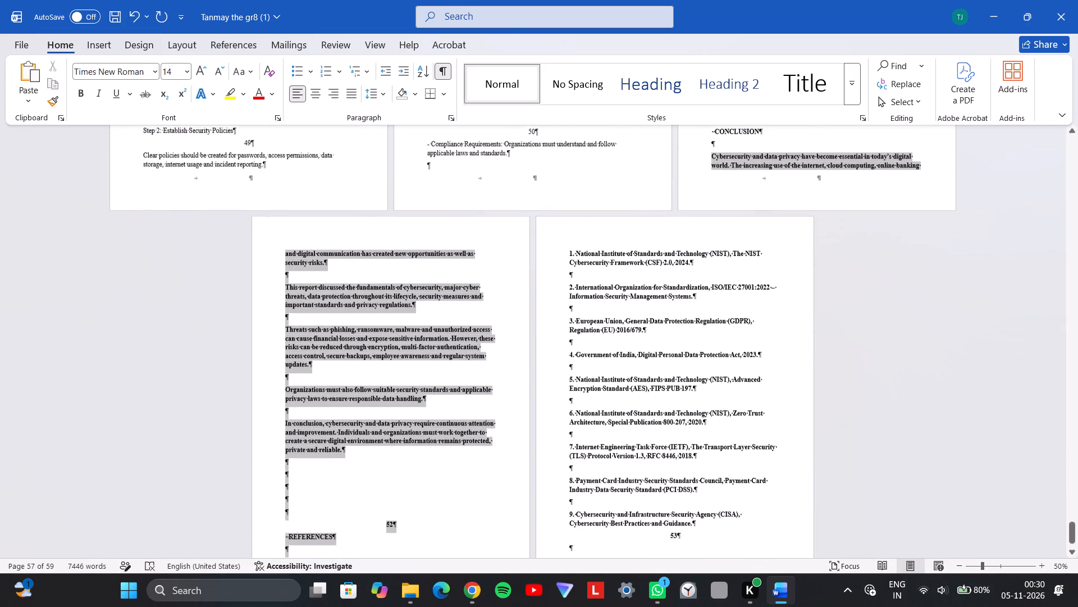
left_click_drag(504, 556, 499, 451)
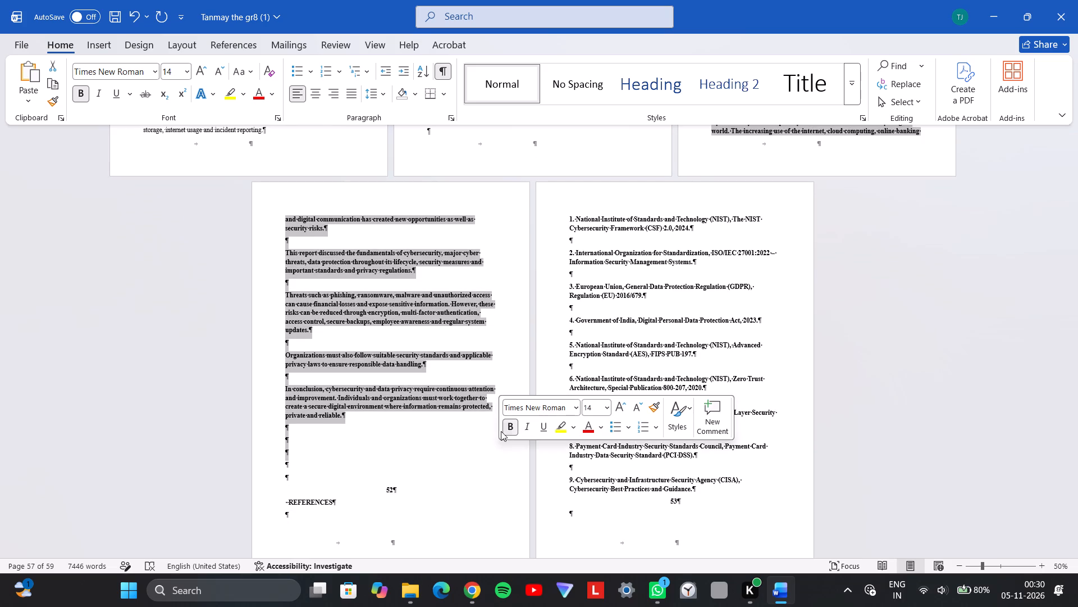
left_click(509, 429)
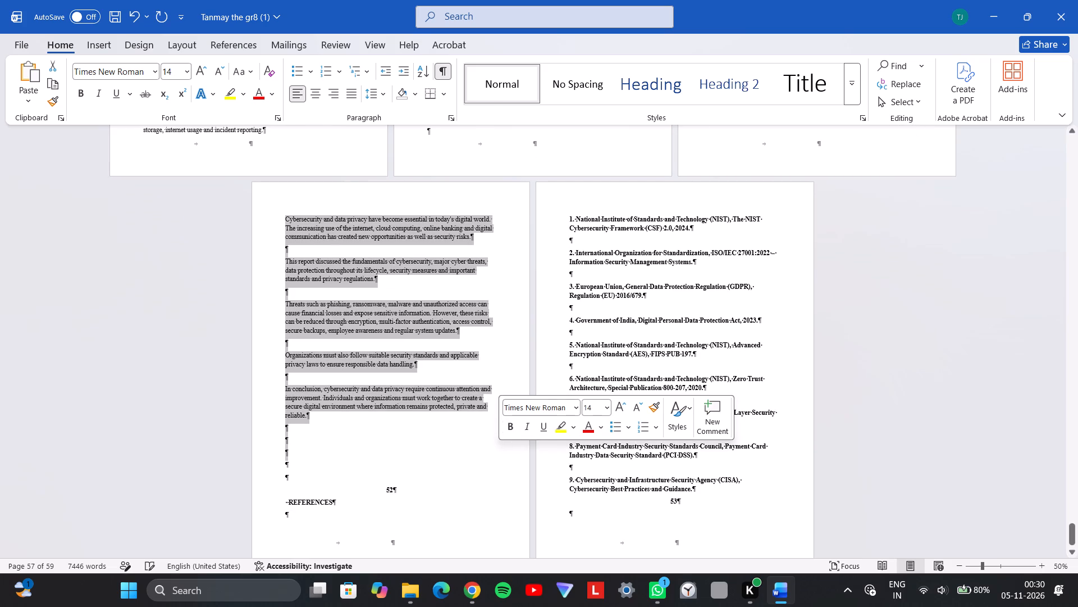
Remove the bold from the references list, from the second line of reference 1 through the typed page number 53.
left_click_drag(561, 224, 694, 510)
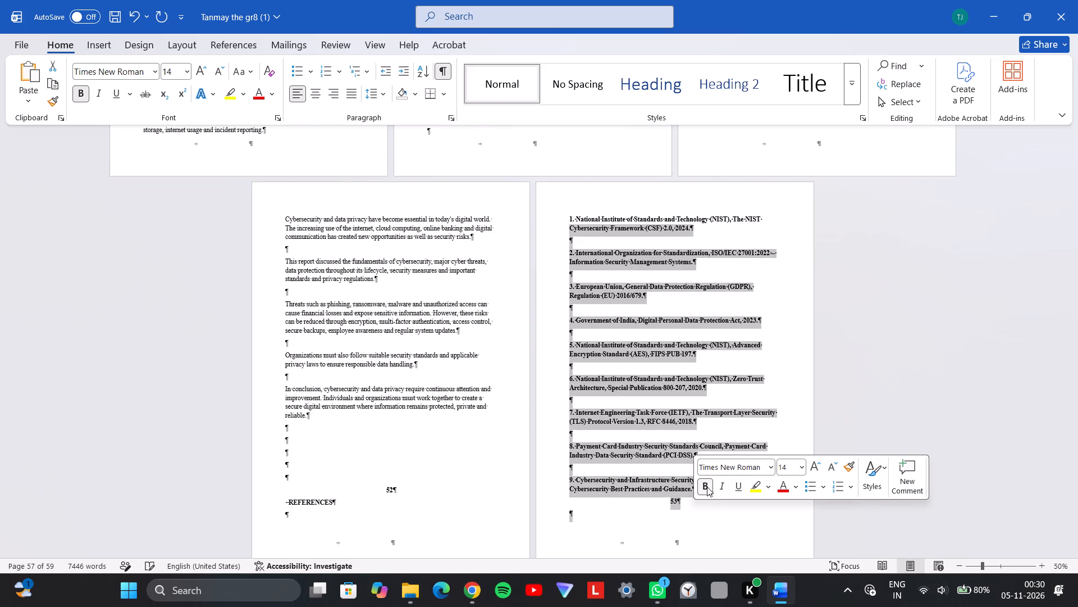
left_click(707, 487)
left_click(870, 365)
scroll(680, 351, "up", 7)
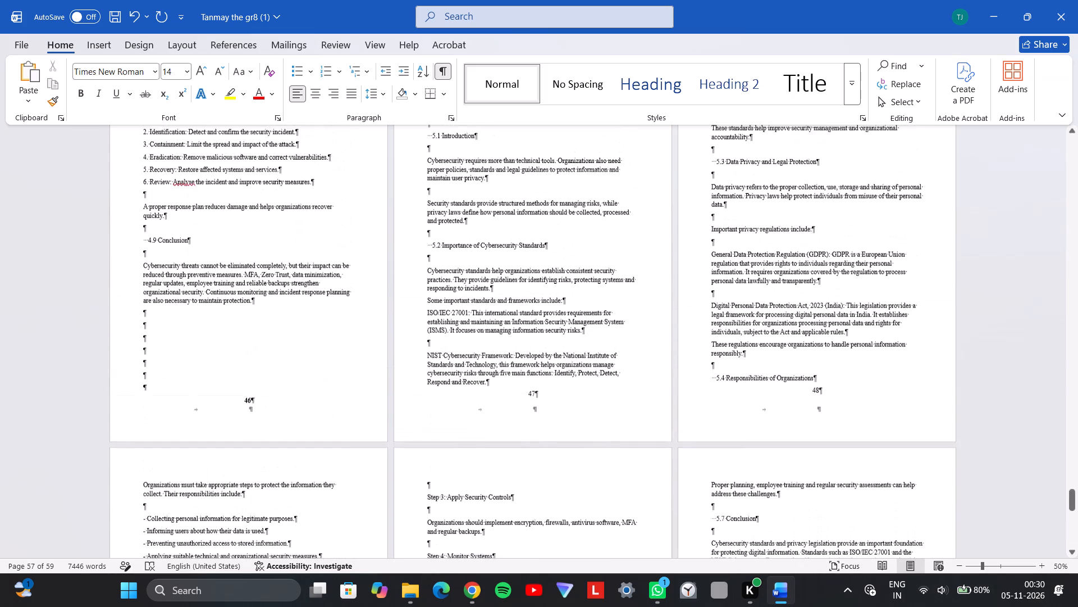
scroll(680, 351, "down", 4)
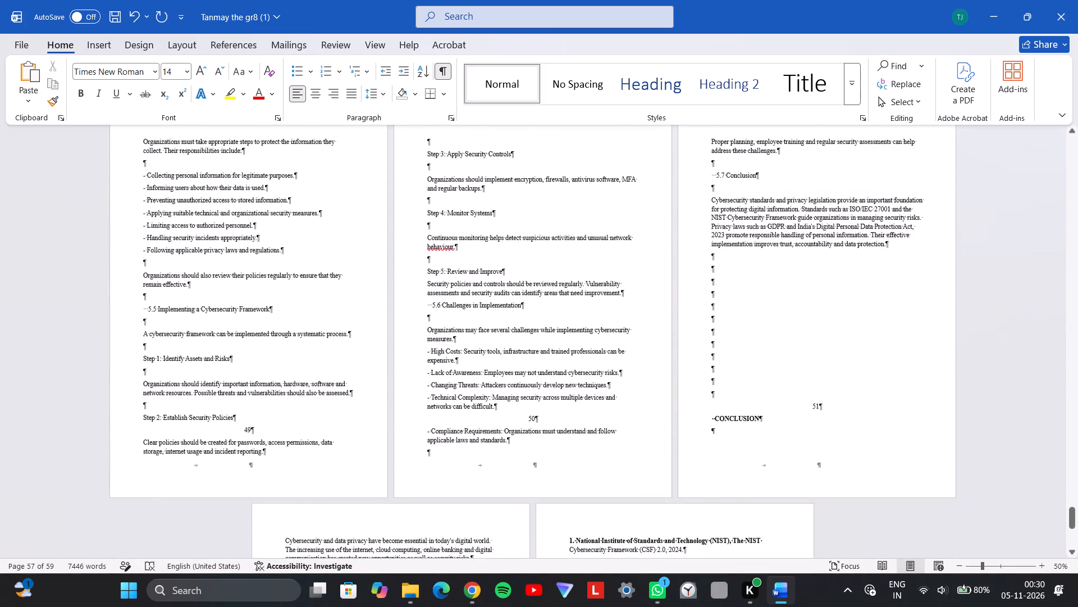
Insert a paragraph break before "Clear policies should be created for passwords" below page number 49 to push it onto the following page.
left_click(143, 445)
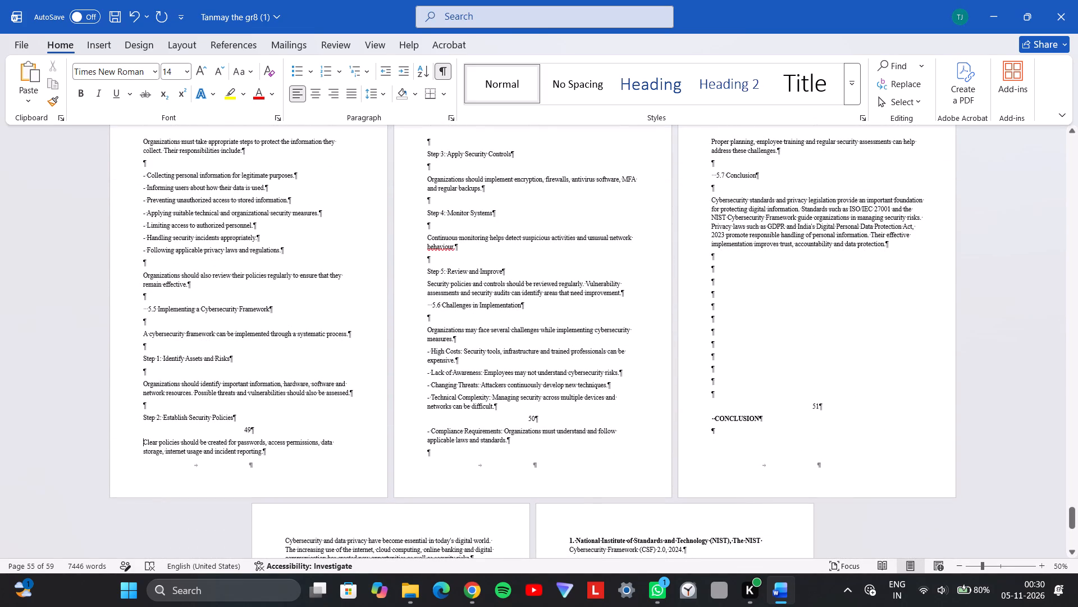
key("Return")
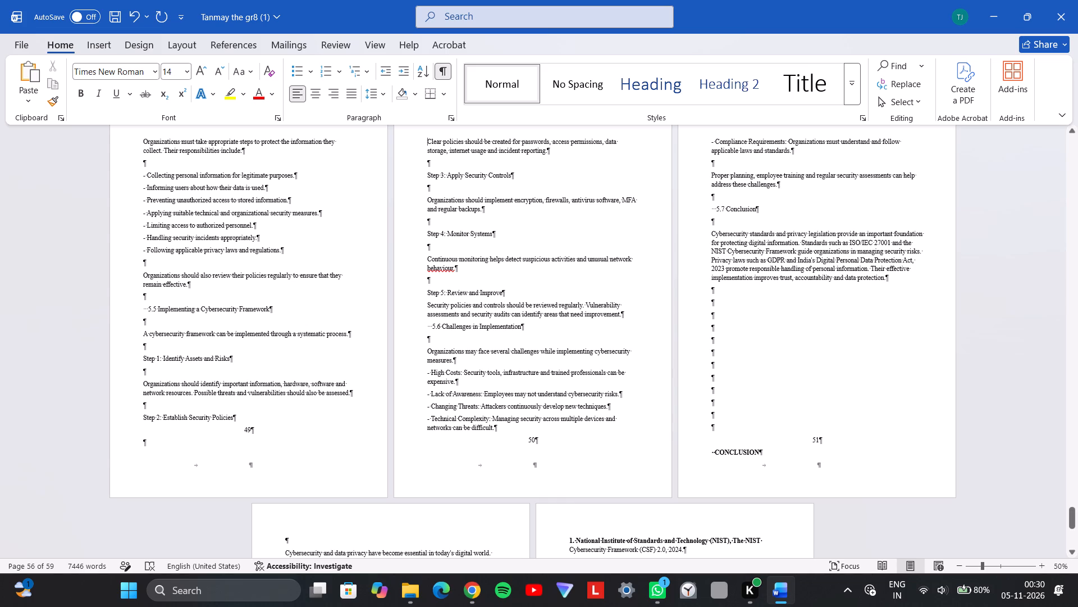
Insert a paragraph break before the CONCLUSION heading and before the REFERENCES heading so each starts at the top of its own page.
left_click(708, 451)
key("Return")
scroll(708, 451, "down", 5)
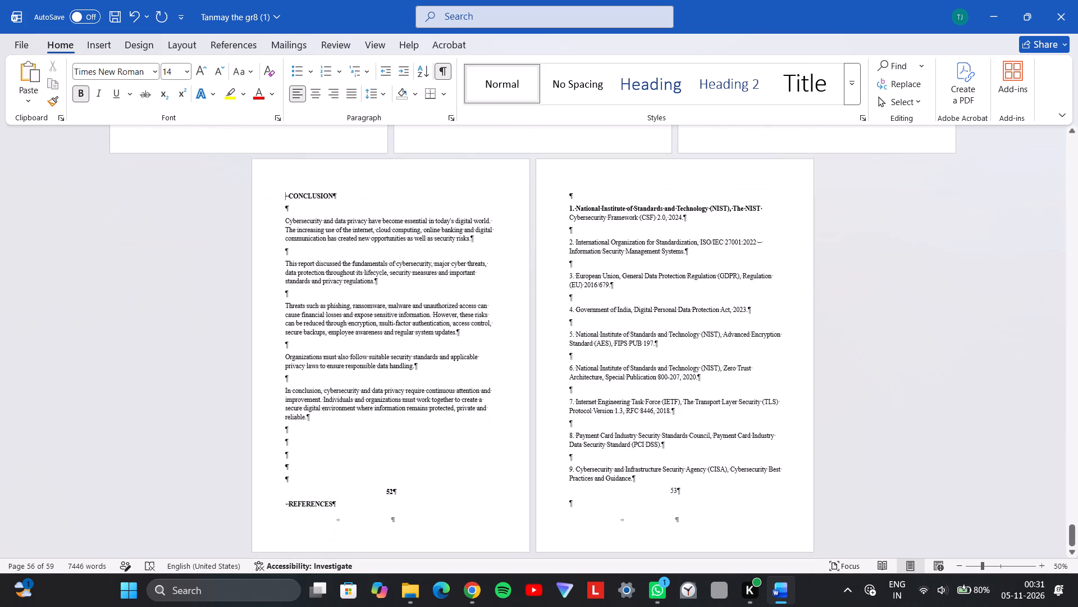
scroll(708, 451, "down", 1)
left_click(283, 501)
key("Return")
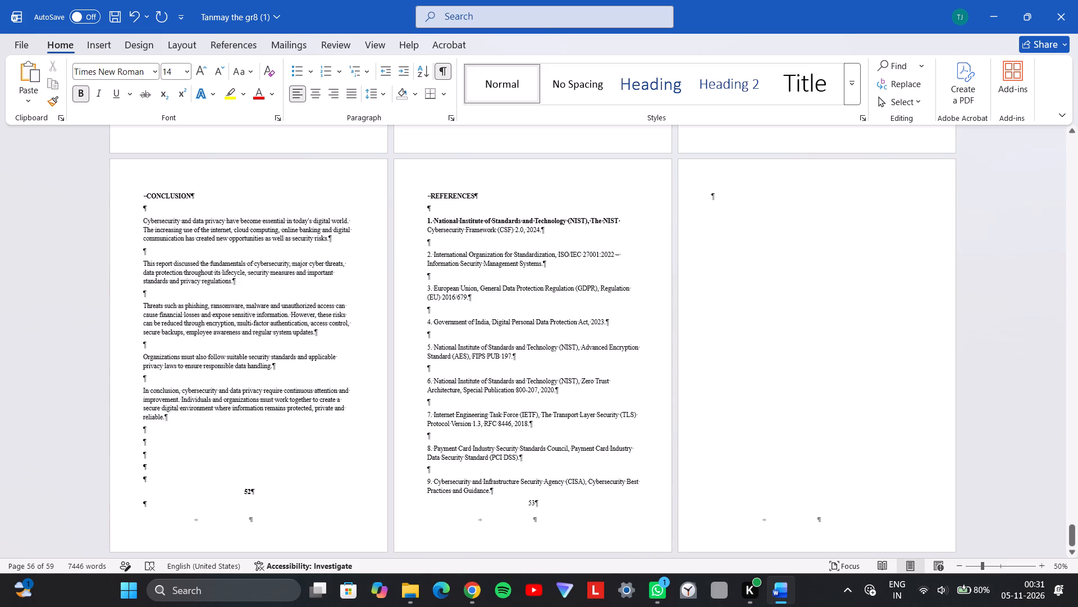
Delete the empty paragraph after page number 53 to remove the blank page at the end of the report.
scroll(438, 416, "down", 2)
left_click(760, 188)
key("Delete")
scroll(760, 188, "down", 1)
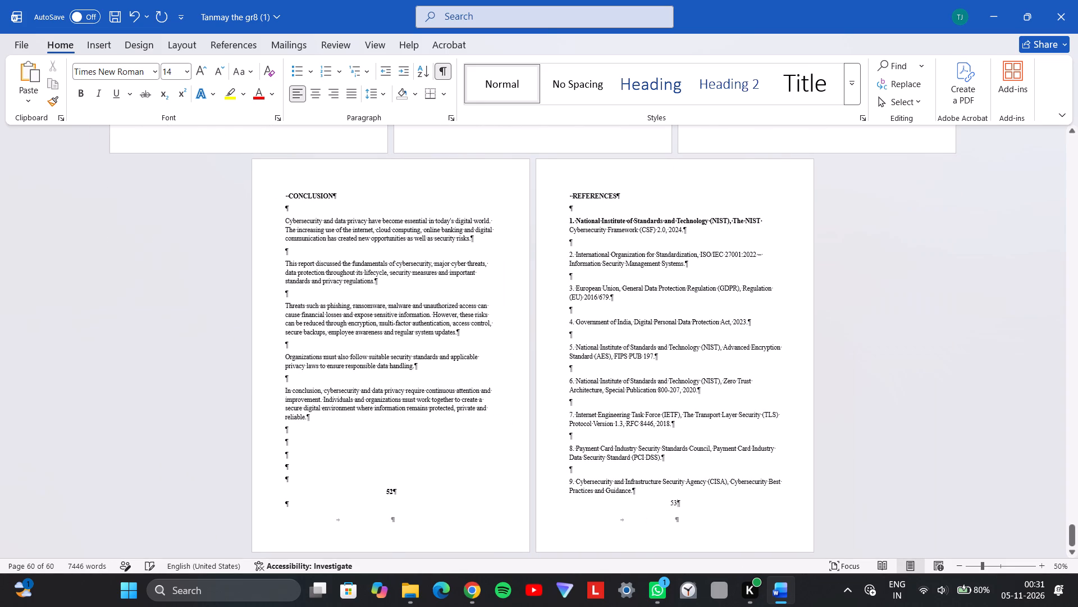
Review the whole report from the references back to the cover page, checking page layout, page numbers and the table of contents.
scroll(760, 188, "up", 6)
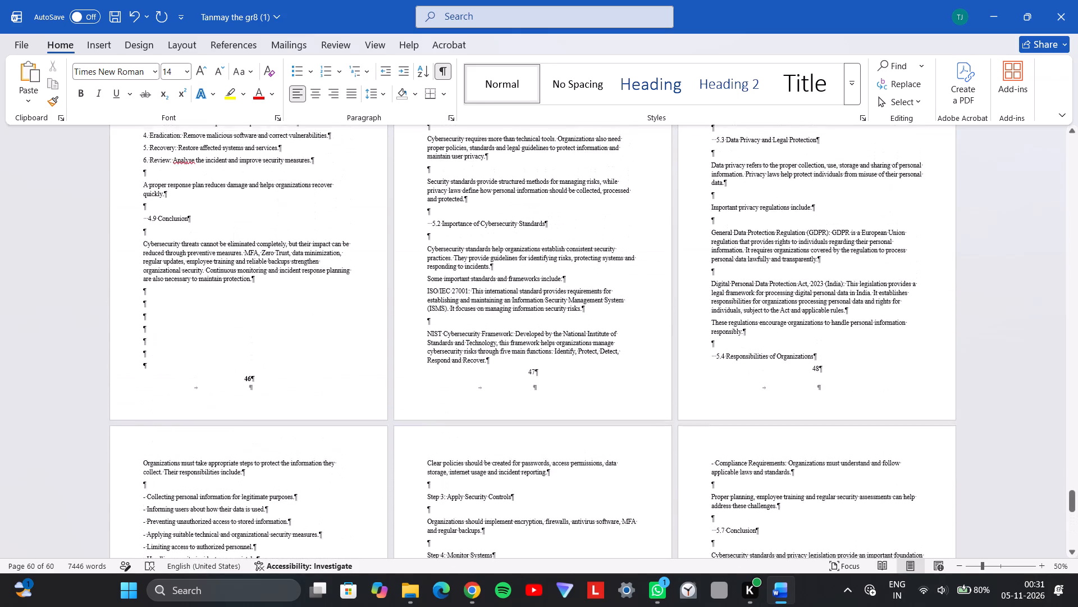
scroll(760, 188, "up", 7)
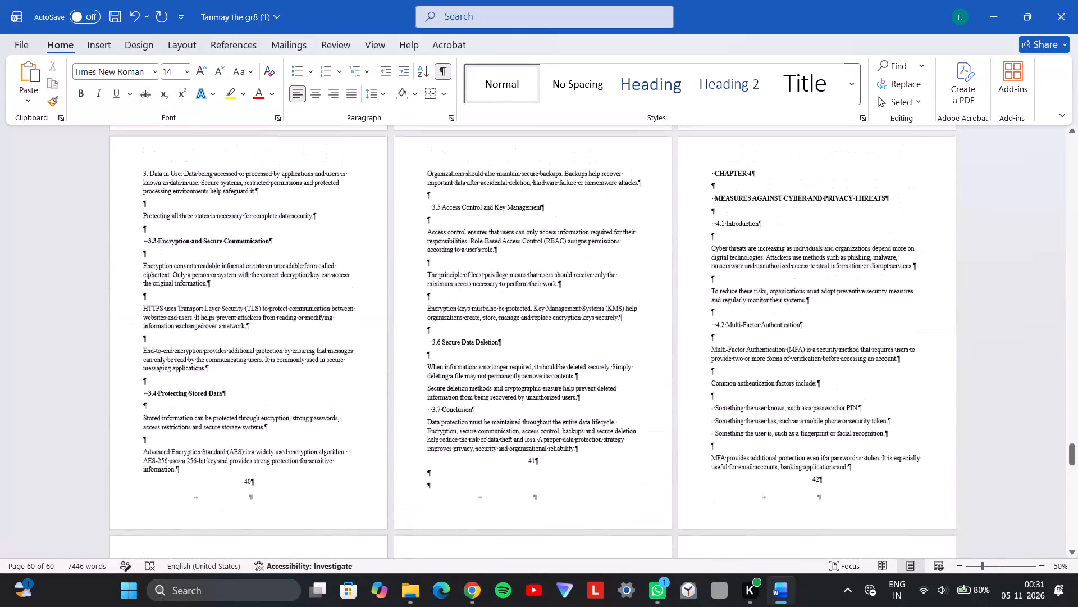
scroll(760, 188, "up", 10)
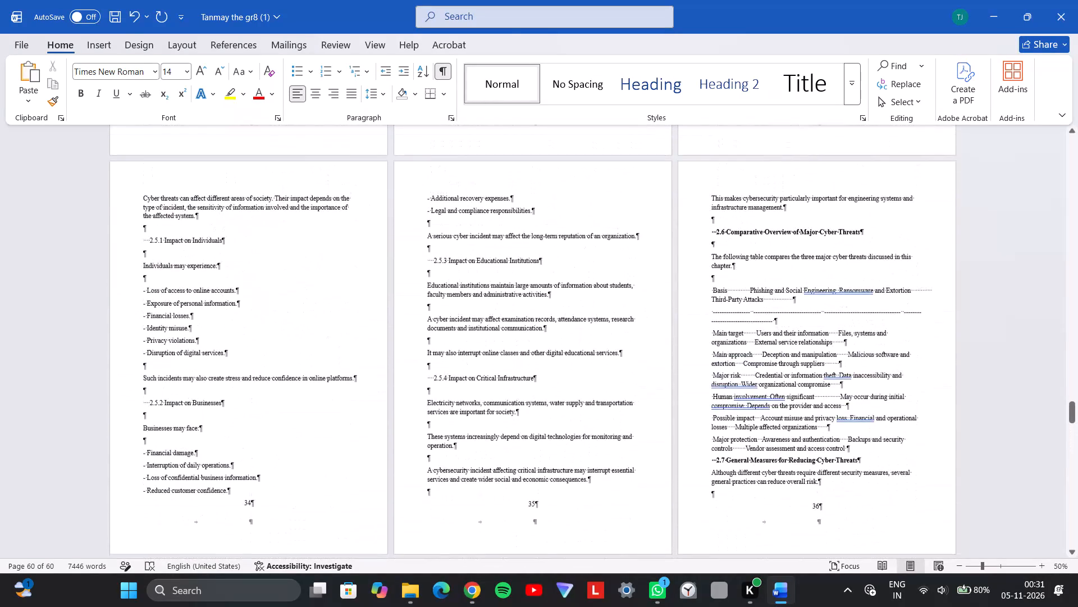
scroll(760, 188, "up", 10)
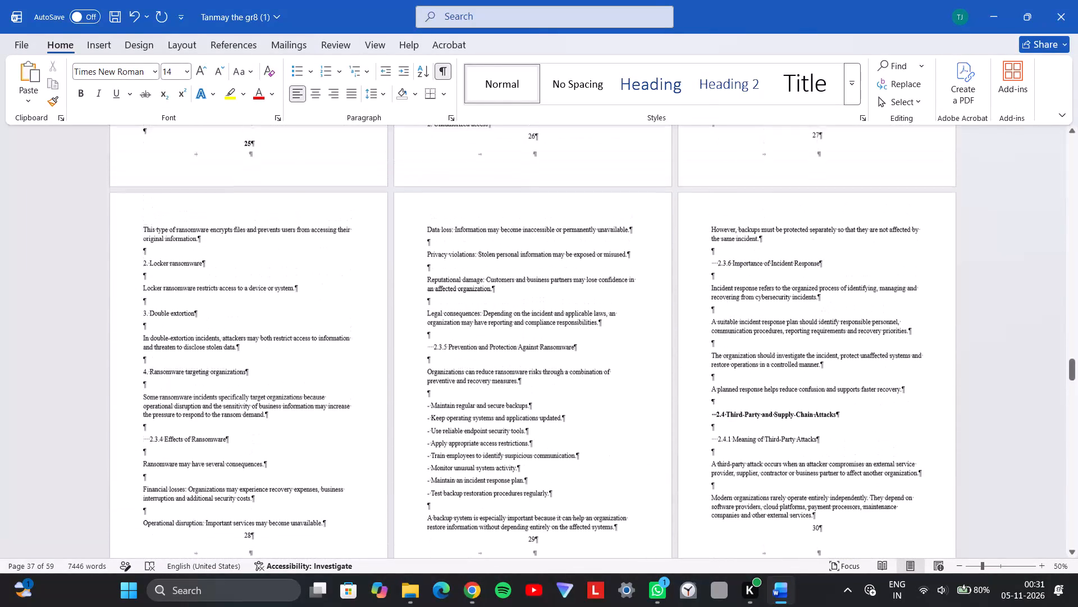
scroll(760, 188, "up", 11)
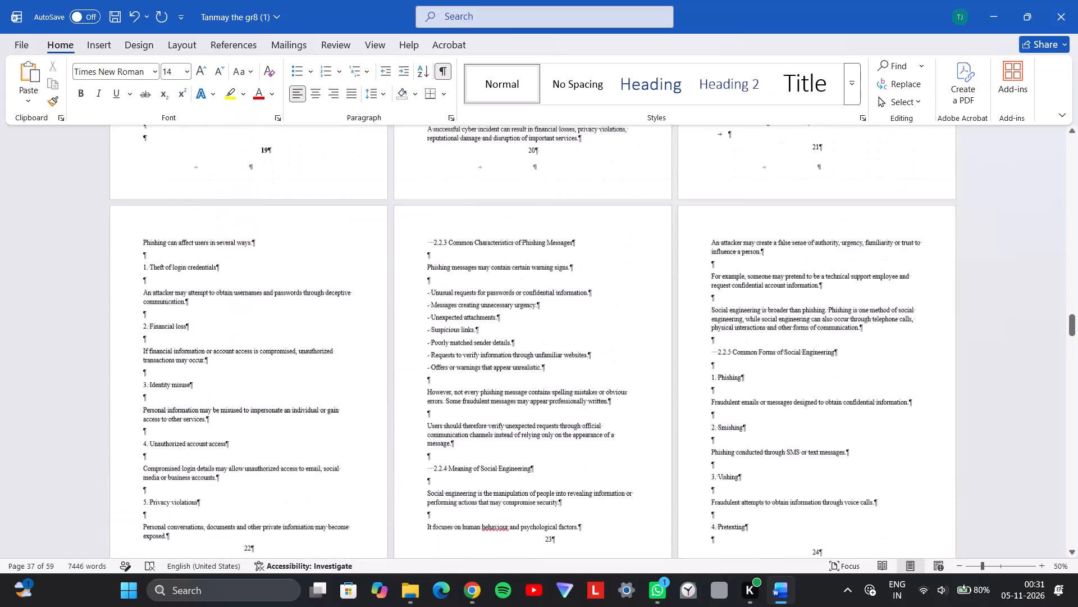
scroll(760, 188, "up", 12)
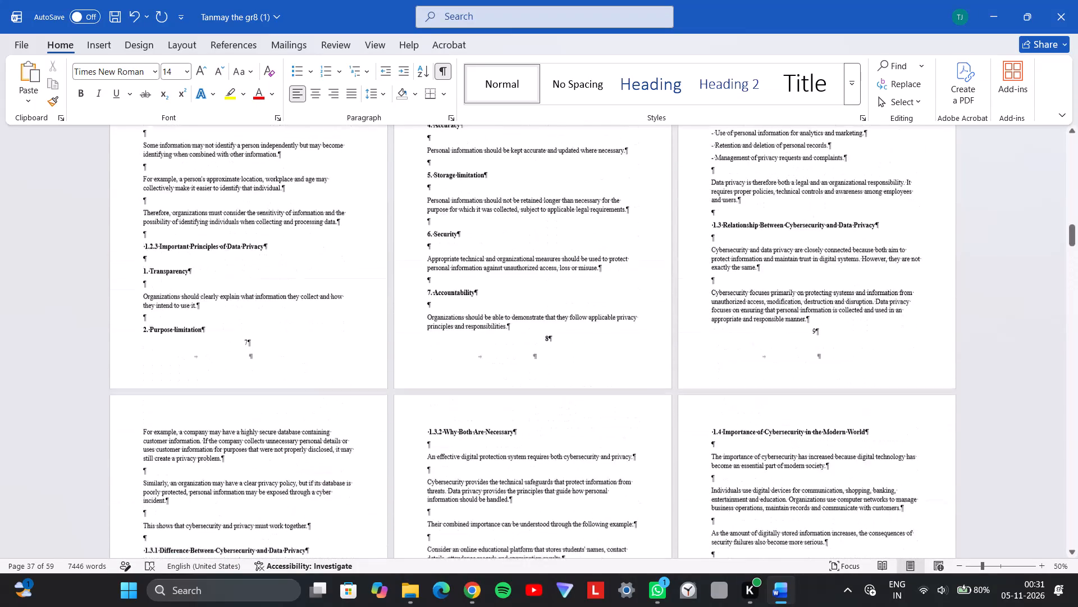
scroll(760, 188, "up", 4)
scroll(760, 188, "down", 3)
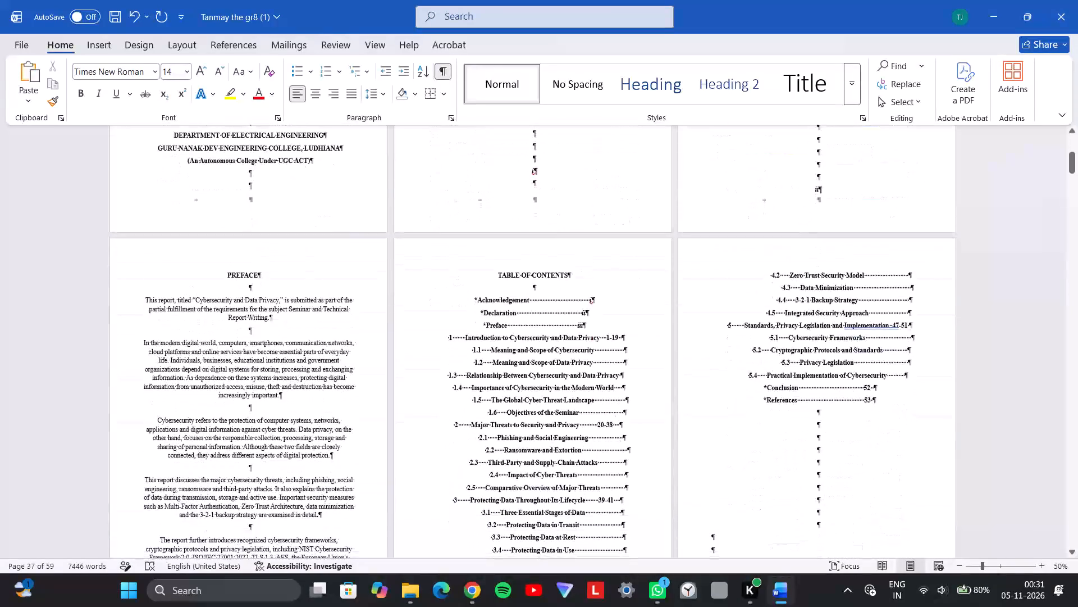
scroll(760, 188, "down", 1)
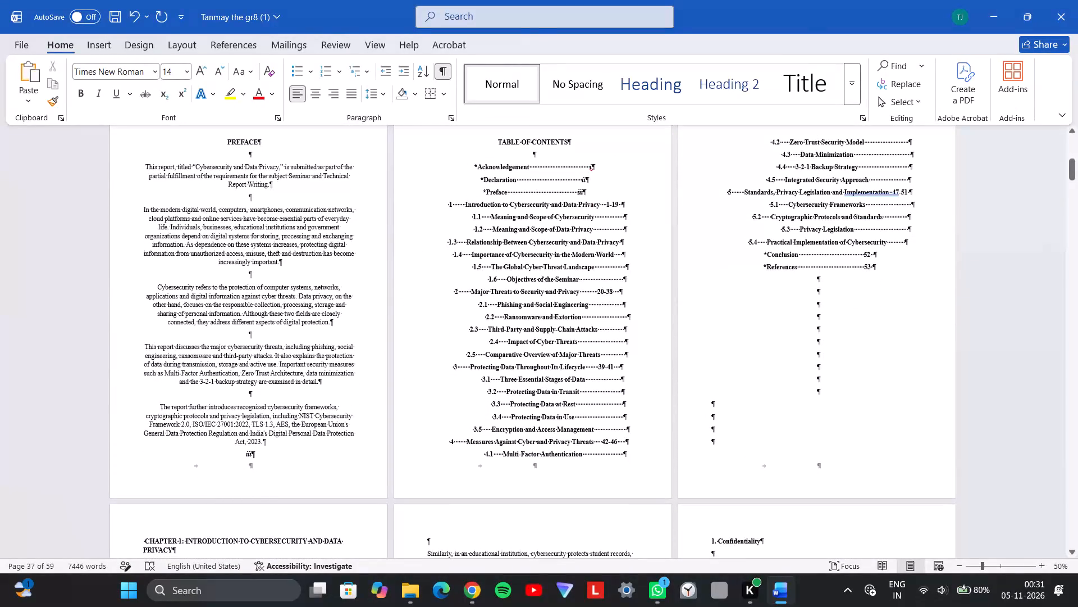
scroll(760, 188, "up", 10)
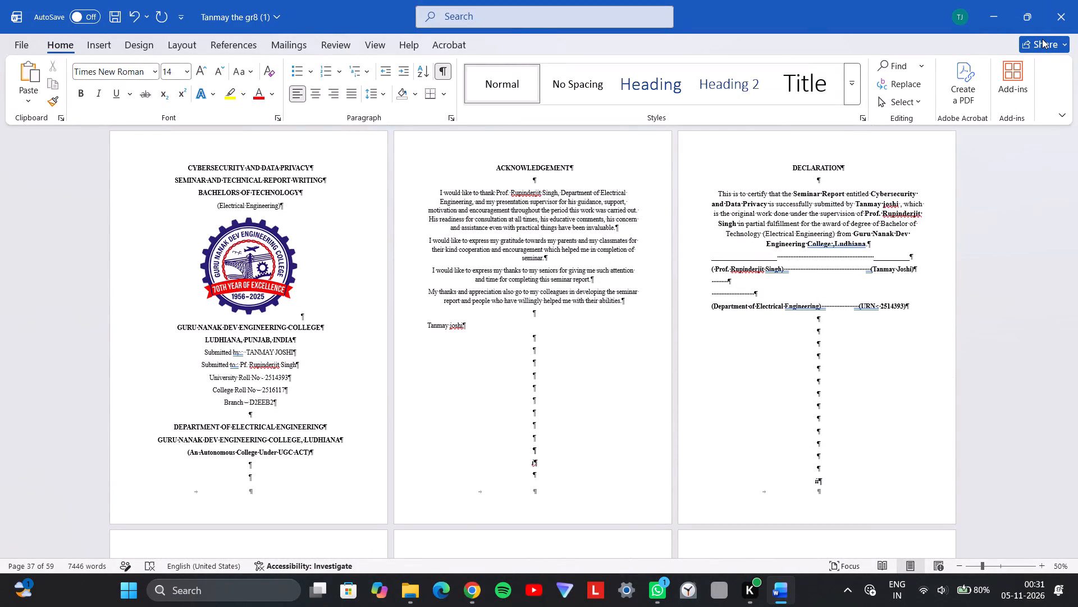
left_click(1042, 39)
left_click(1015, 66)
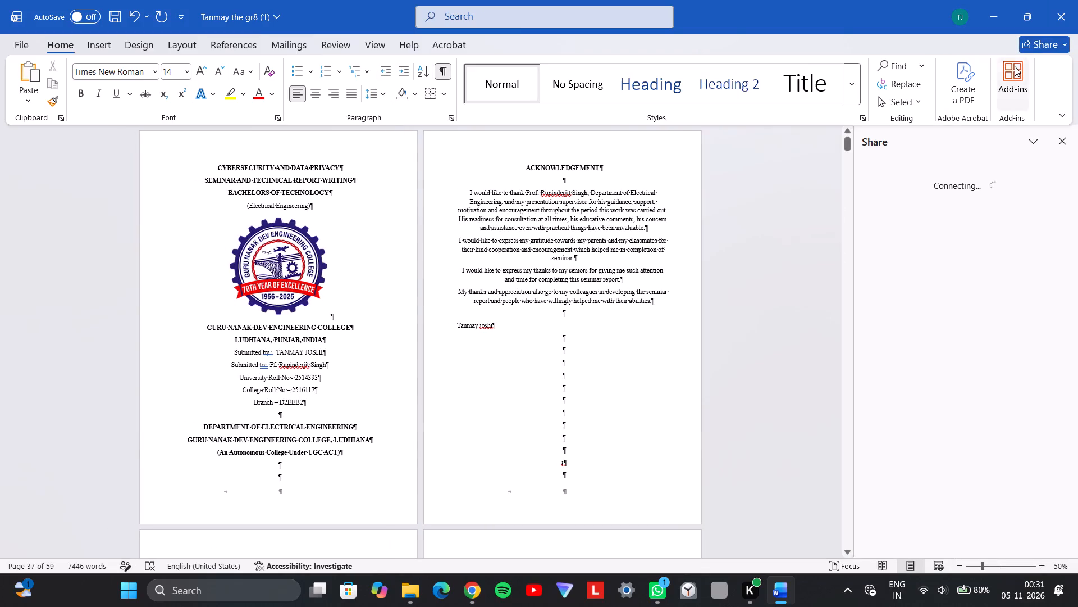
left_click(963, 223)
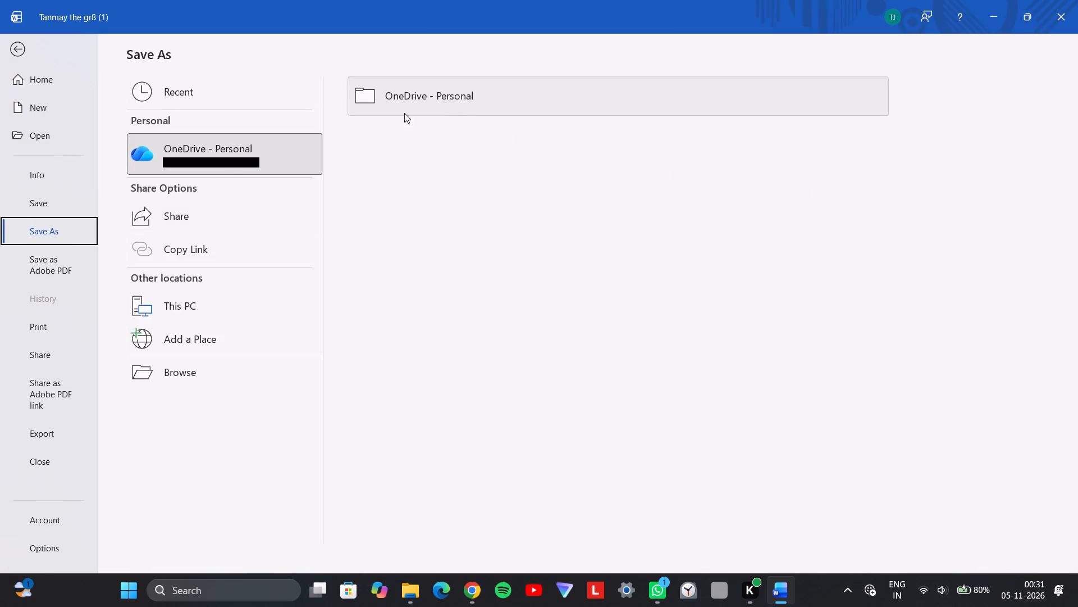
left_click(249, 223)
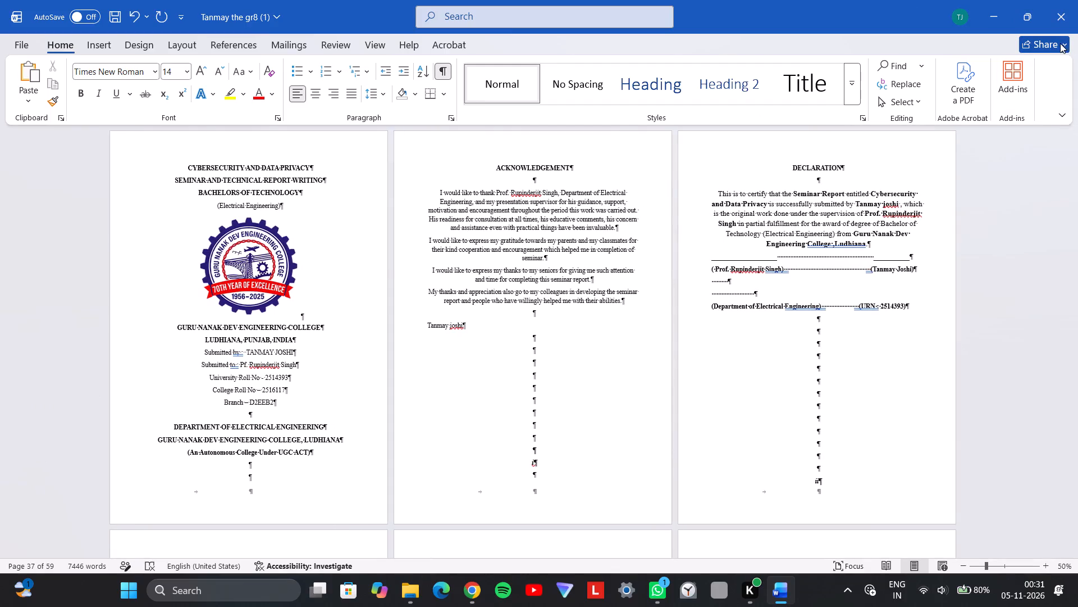
Save the report as a Word document in the Downloads folder, keeping the file name "Tanmay the gr8 (1)".
left_click(1058, 43)
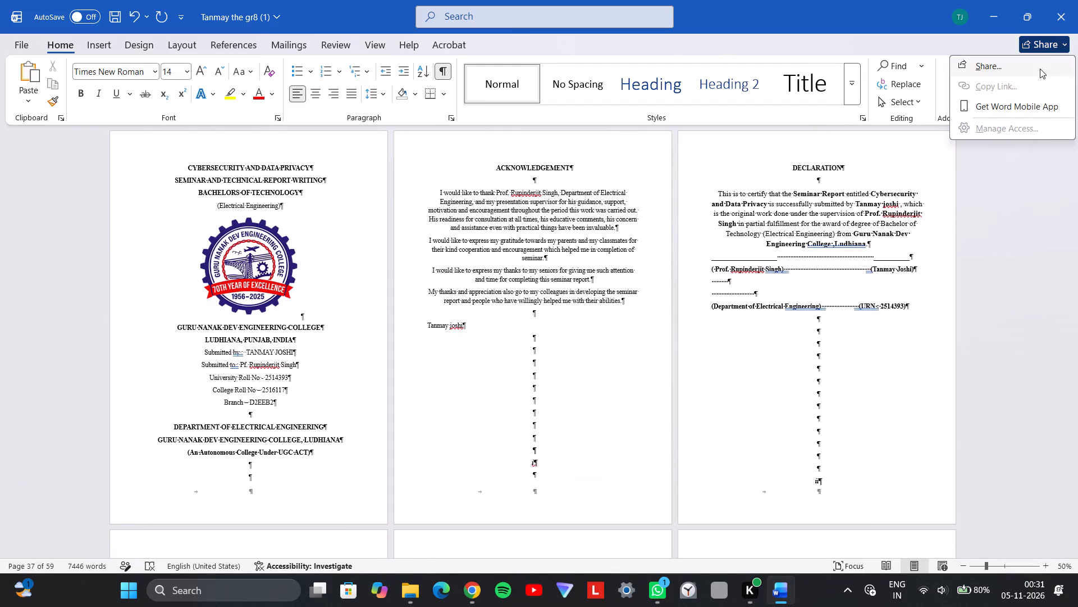
left_click(1040, 67)
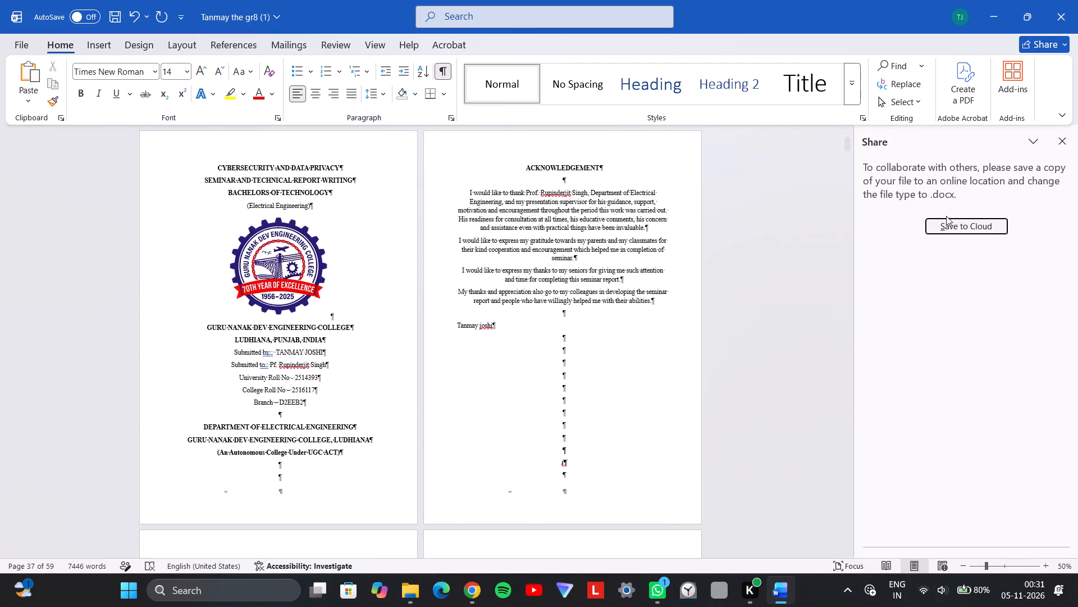
left_click(947, 224)
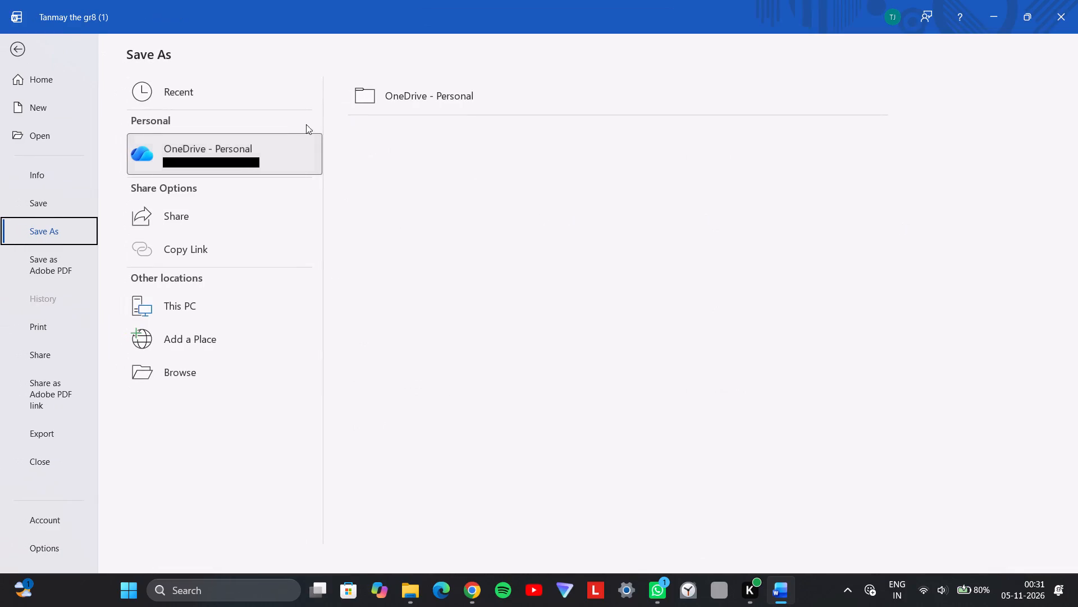
left_click(227, 312)
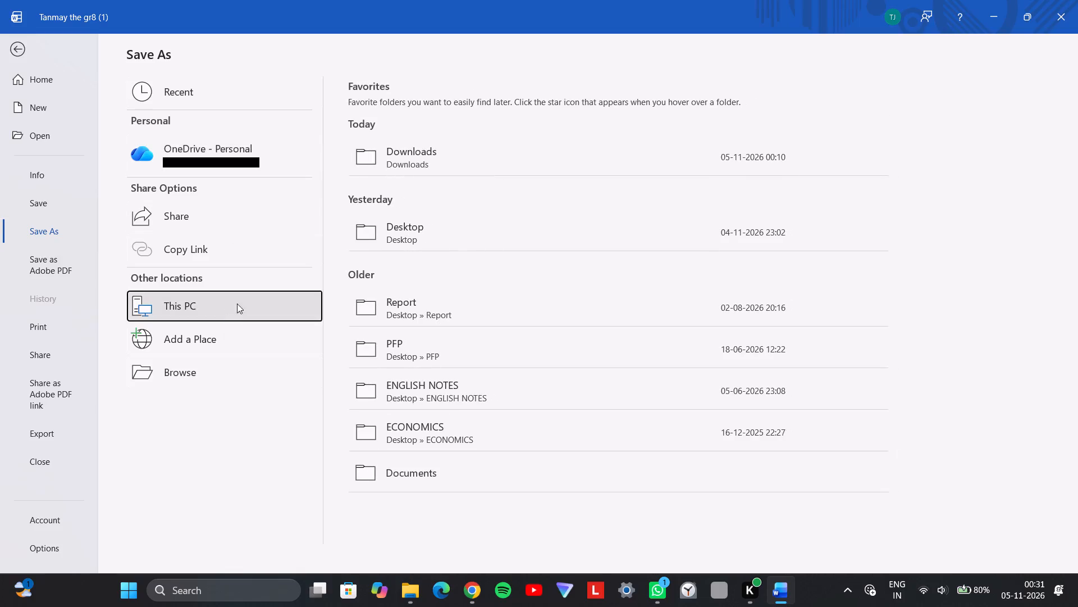
left_click(455, 151)
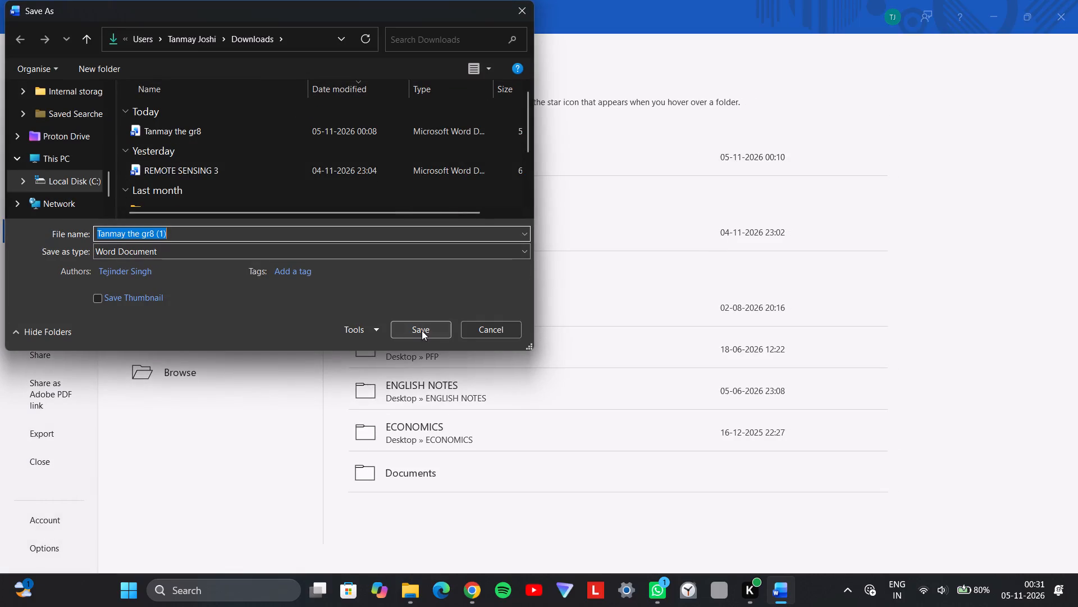
left_click(422, 330)
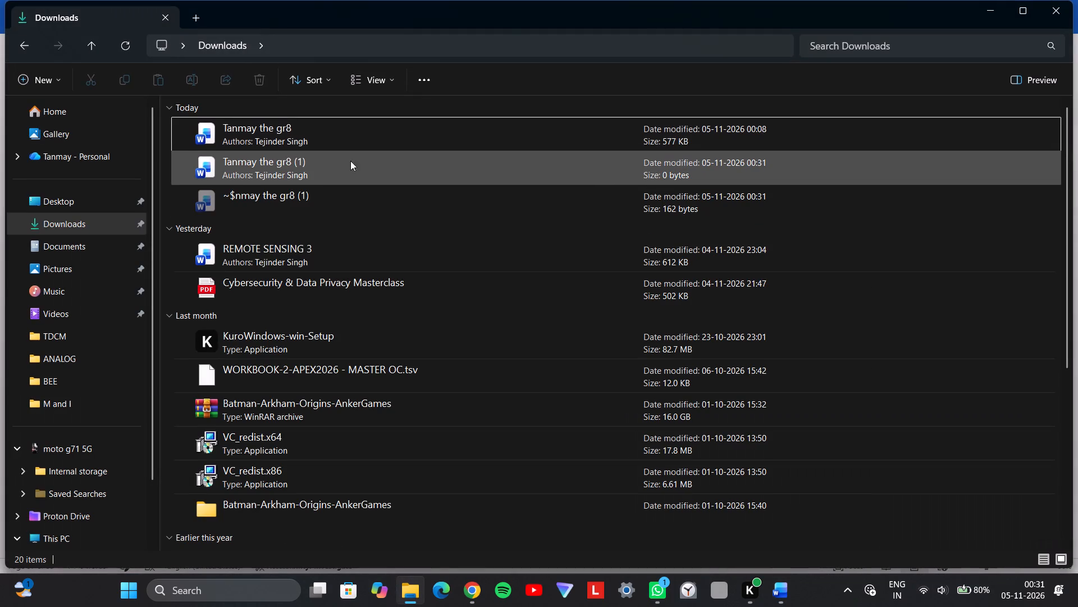
In File Explorer, refresh the Downloads folder and start sharing the saved "Tanmay the gr8 (1)" document.
left_click(129, 48)
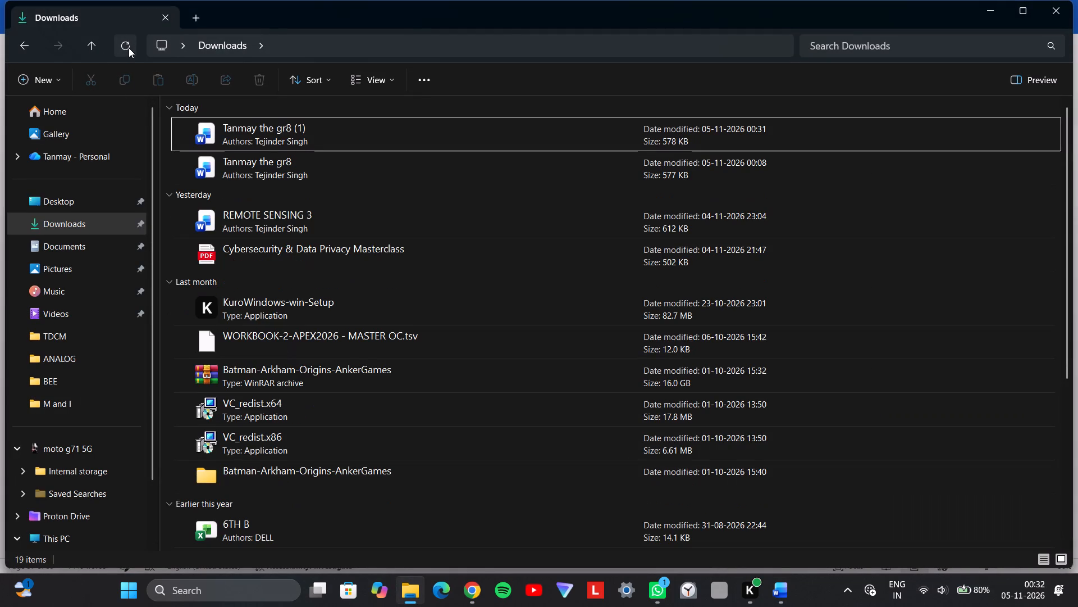
right_click(331, 133)
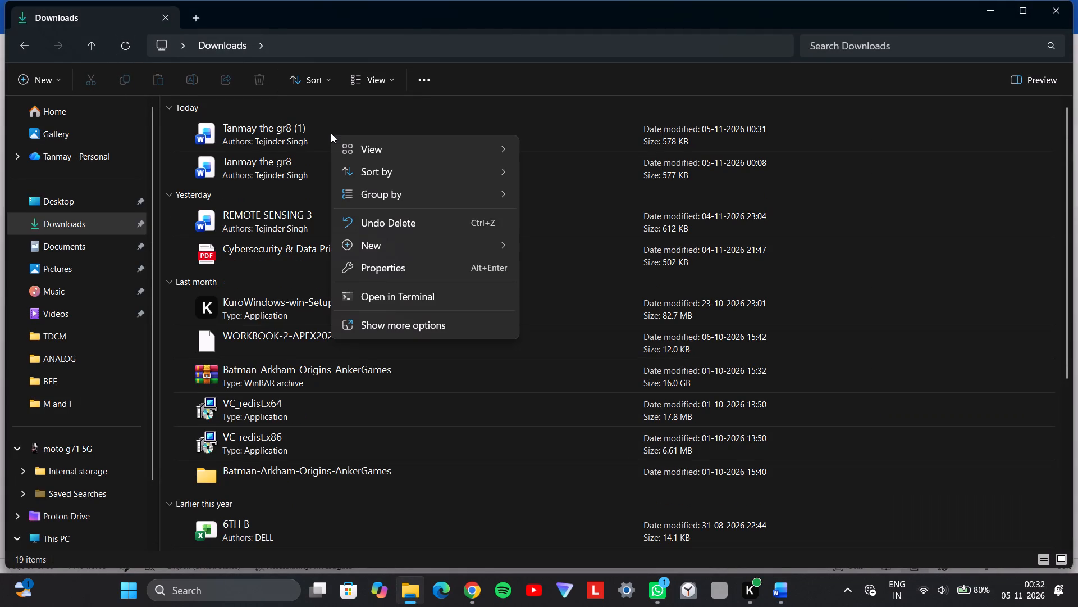
left_click(303, 133)
right_click(303, 133)
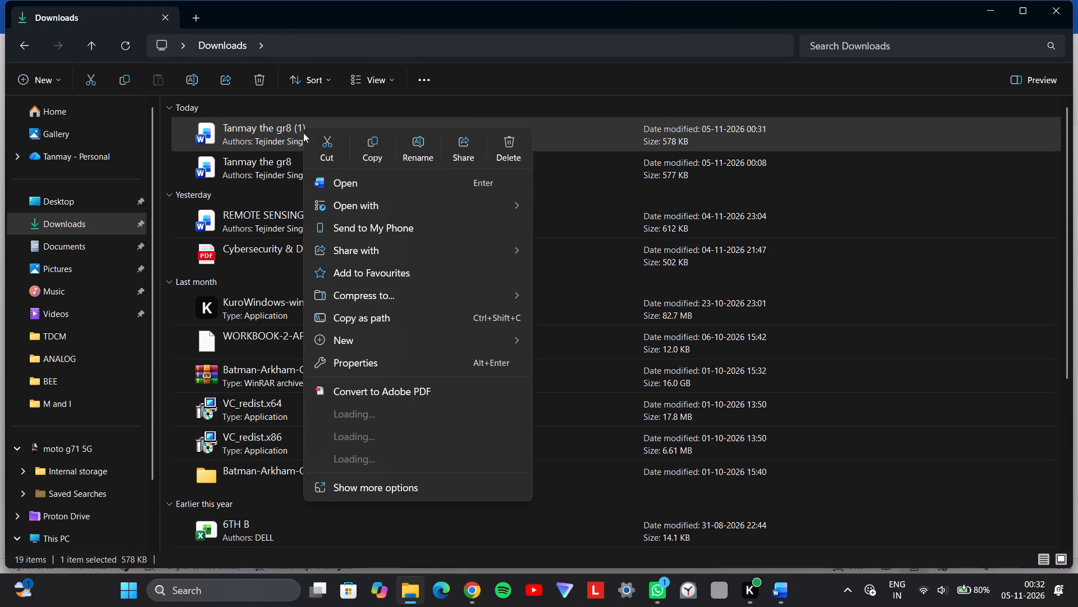
left_click(462, 153)
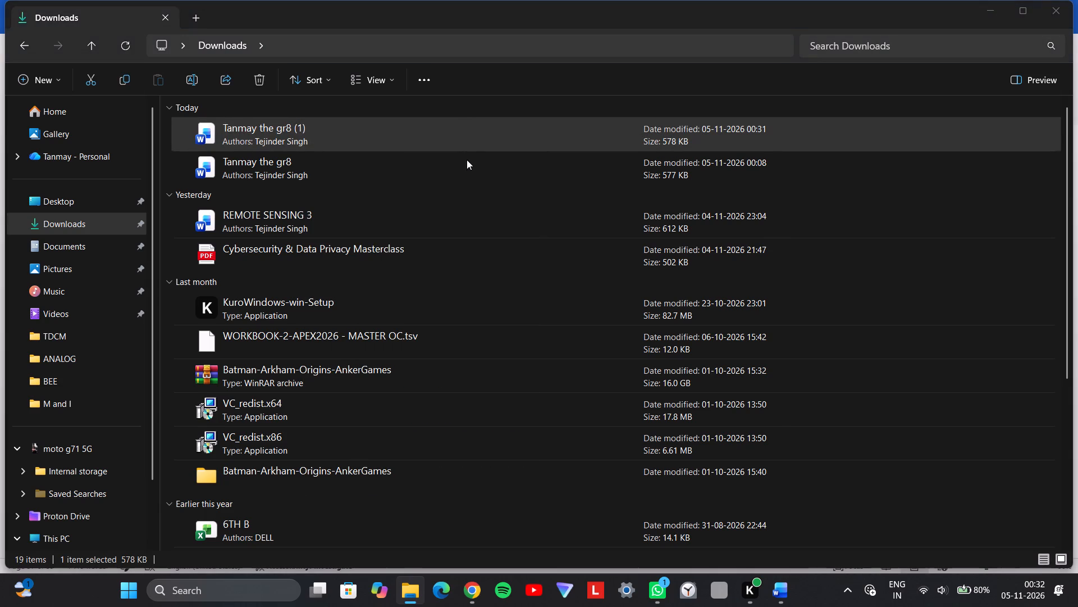